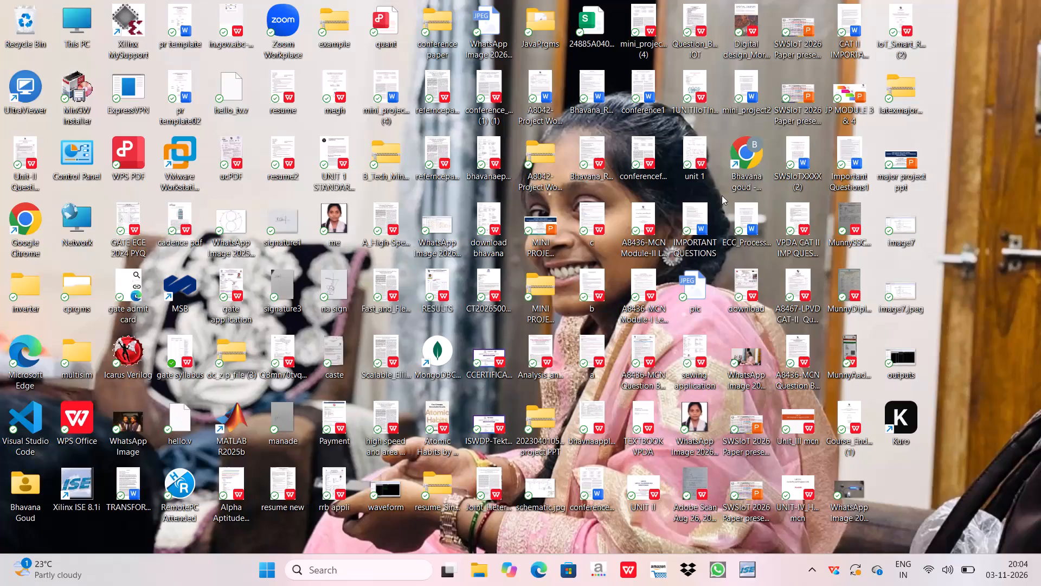
Open the MAJOR_PROJECT_REPORT project from the Overleaf project list in the Chrome browser.
double_click(747, 161)
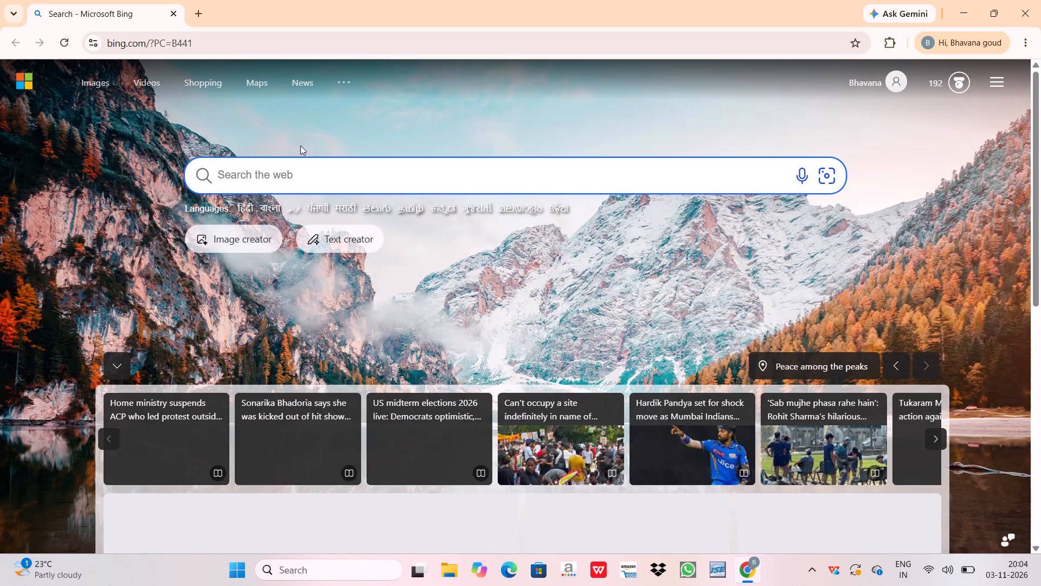
left_click(200, 18)
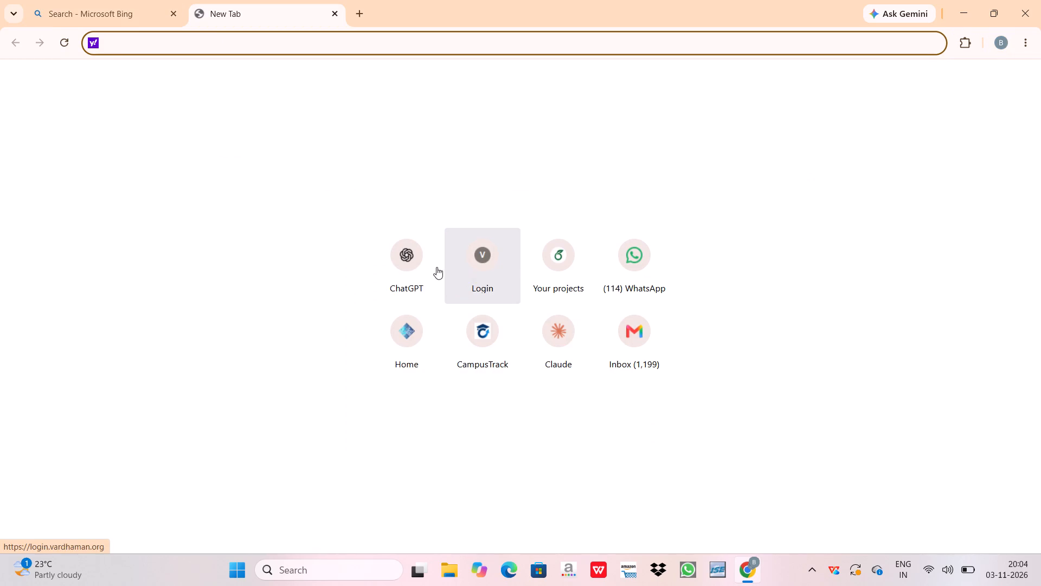
left_click(561, 282)
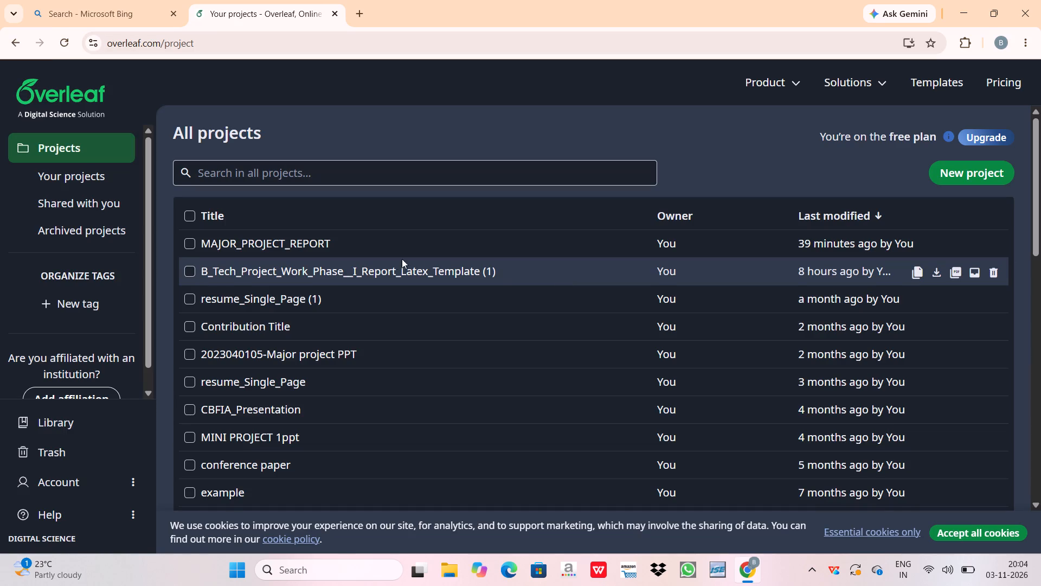
double_click(315, 244)
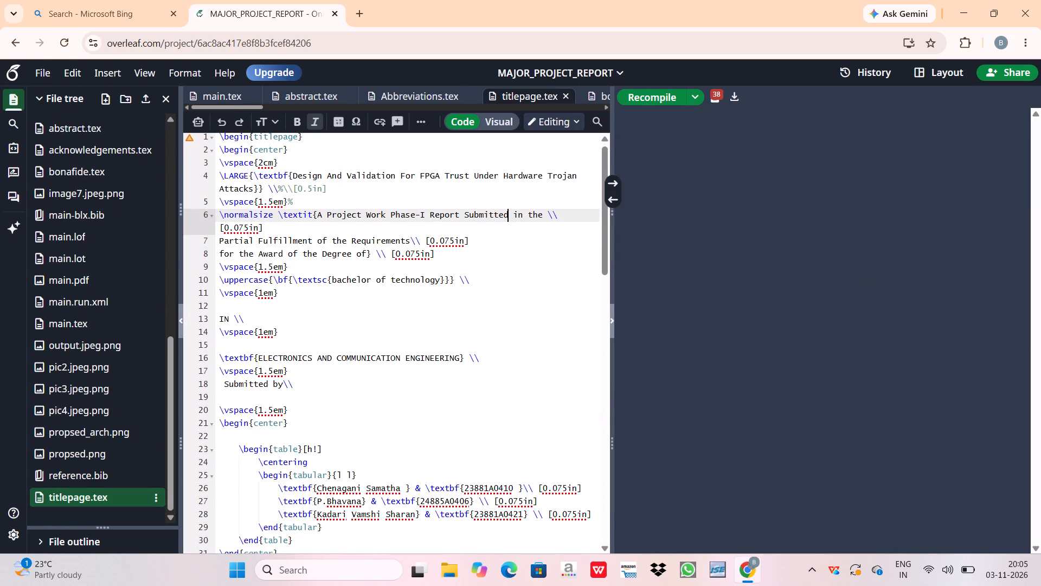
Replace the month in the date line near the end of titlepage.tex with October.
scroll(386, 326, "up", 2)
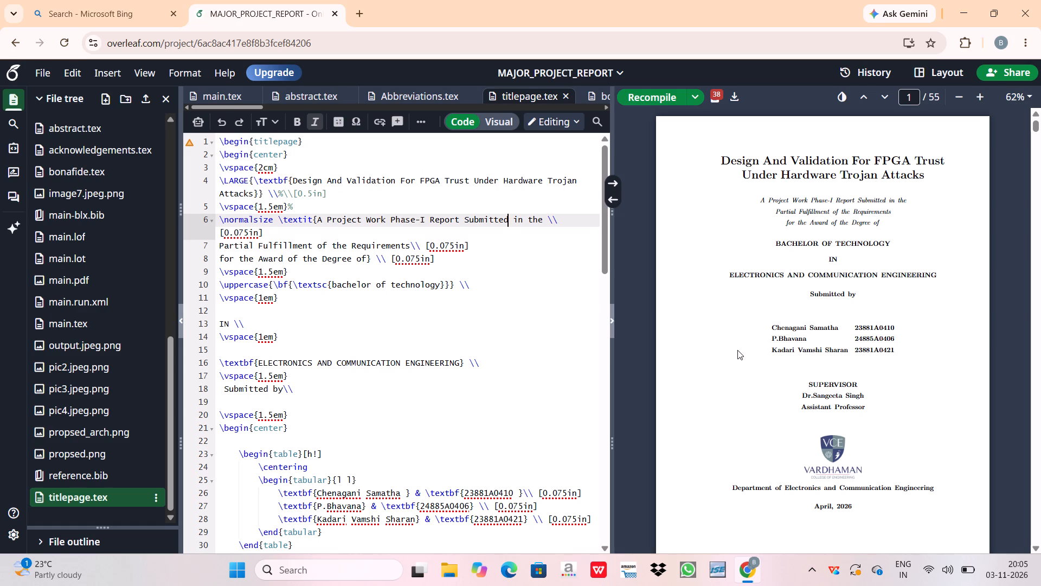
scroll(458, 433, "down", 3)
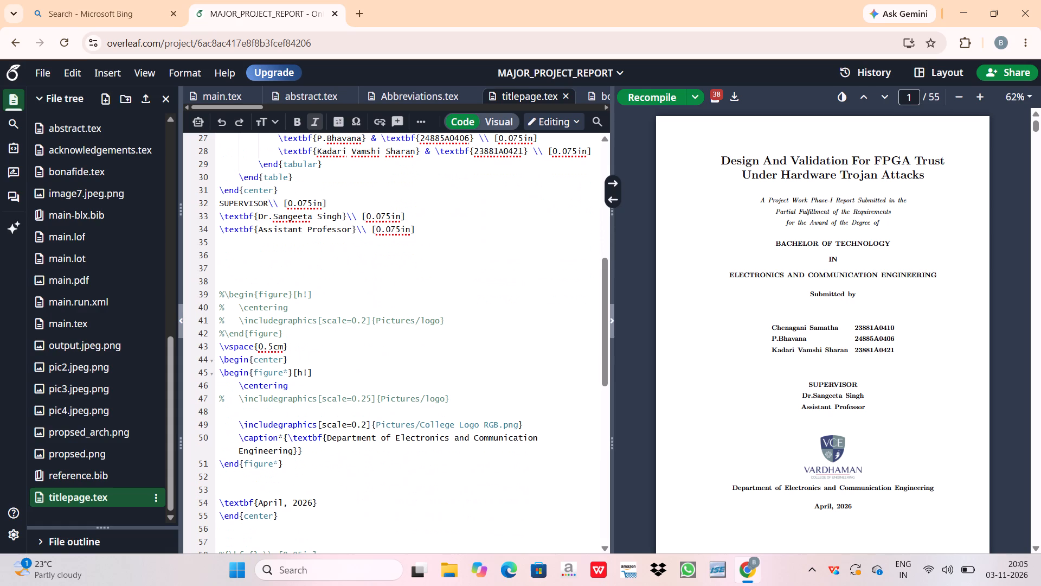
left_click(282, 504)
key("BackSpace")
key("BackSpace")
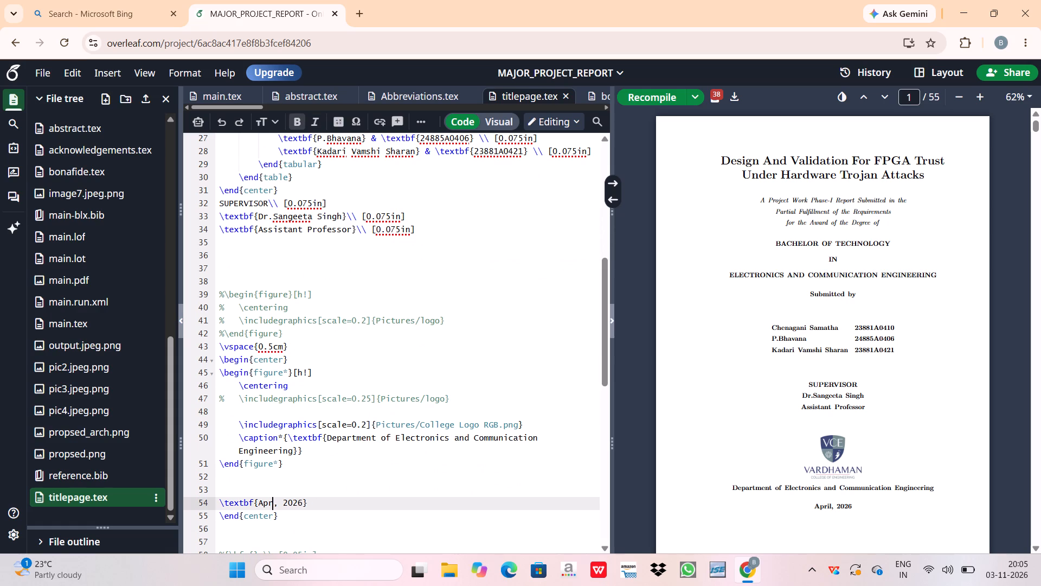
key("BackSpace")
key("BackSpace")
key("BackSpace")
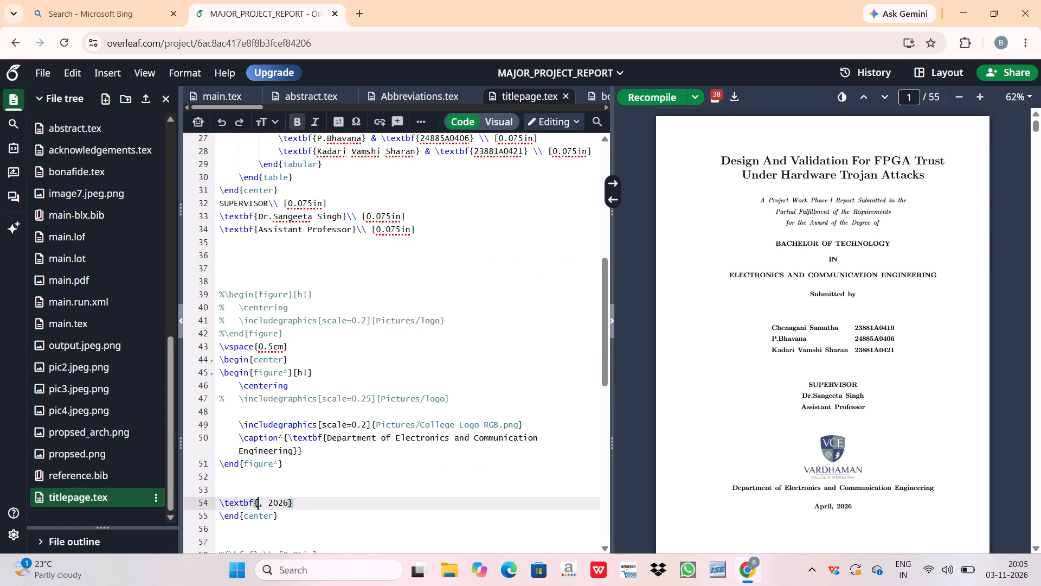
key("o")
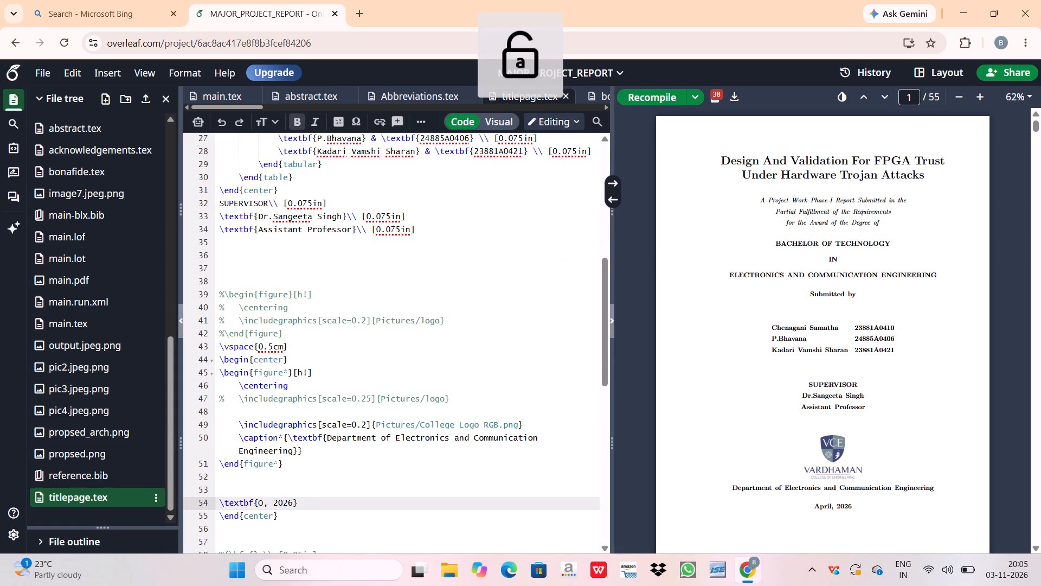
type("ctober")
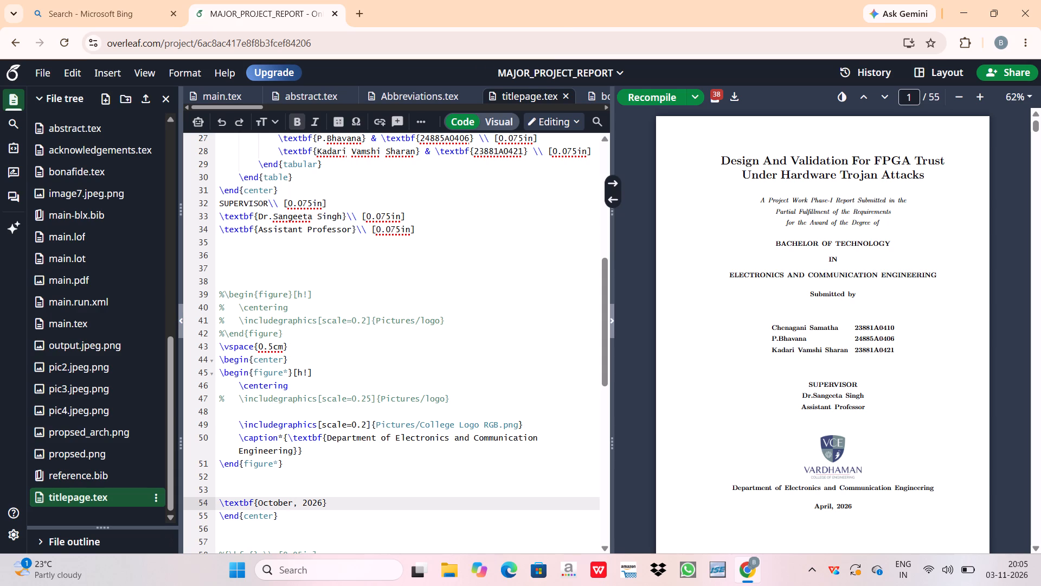
Change the title page date line to read November,2026, without a space after the comma.
left_click(303, 510)
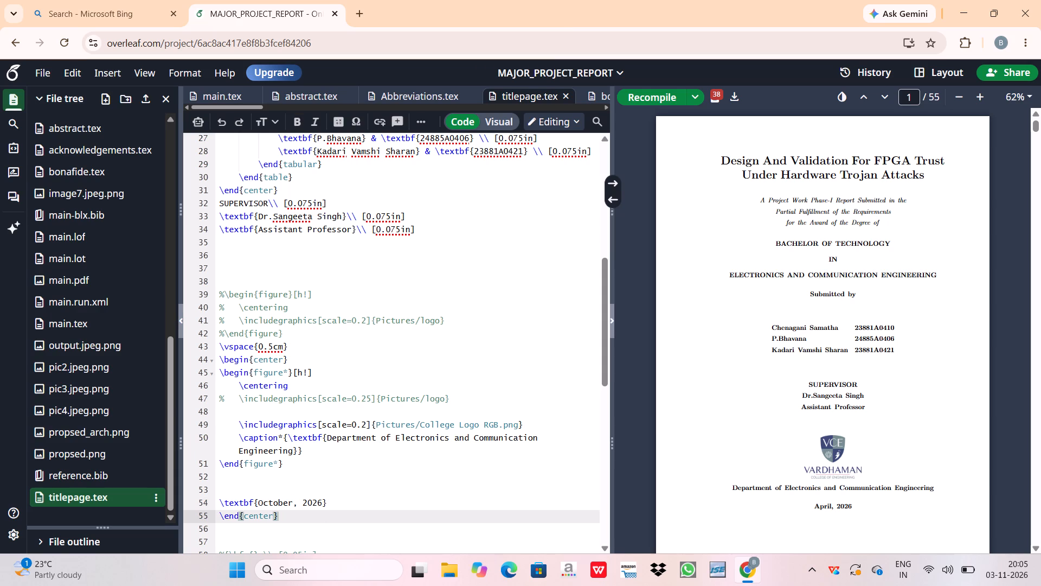
left_click(303, 503)
key("BackSpace")
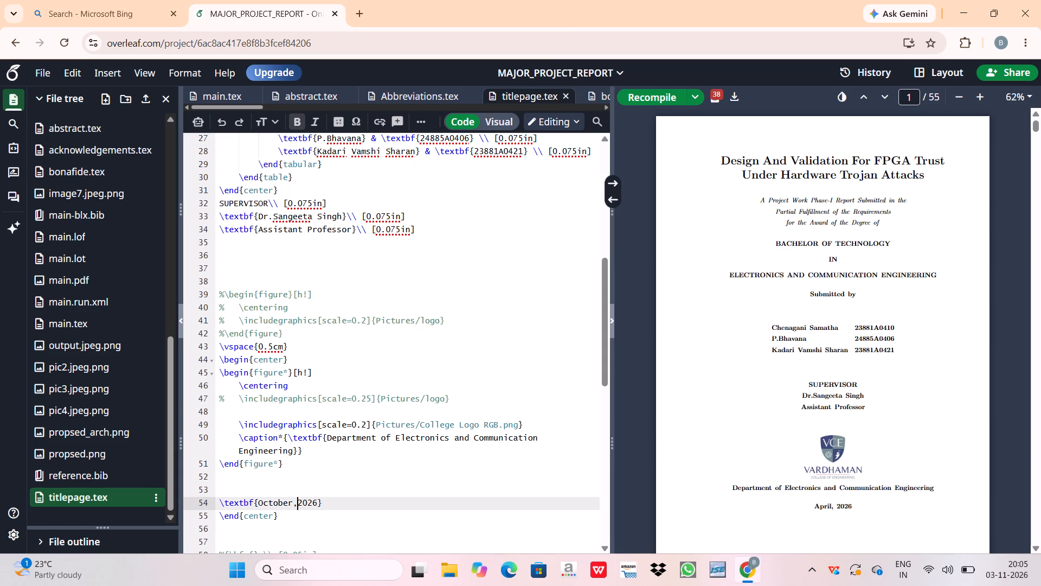
key("Left")
key("BackSpace")
key("BackSpace")
key("BackSpace")
key("BackSpace")
key("BackSpace")
key("BackSpace")
key("BackSpace")
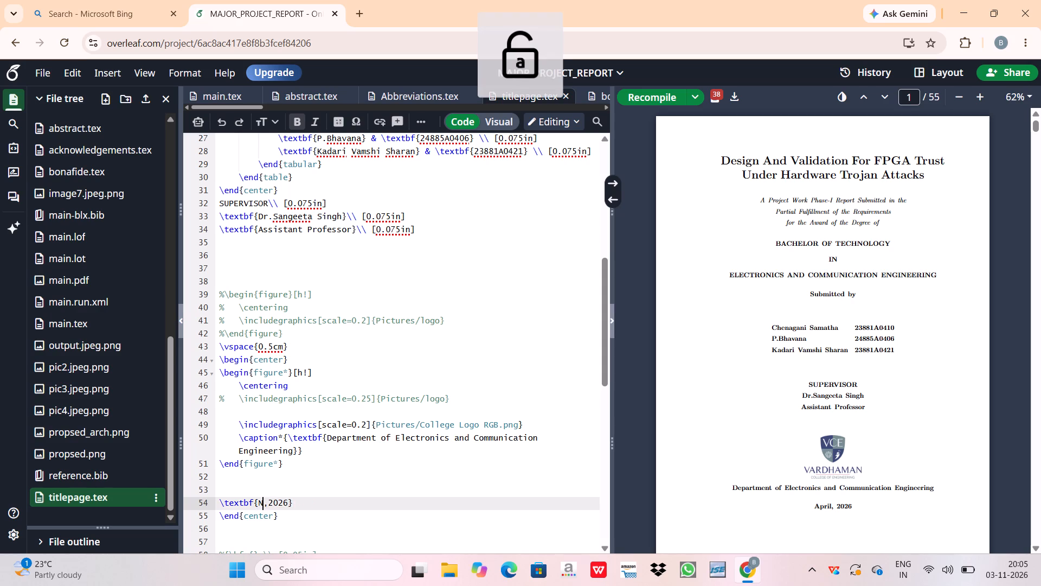
type("ovember")
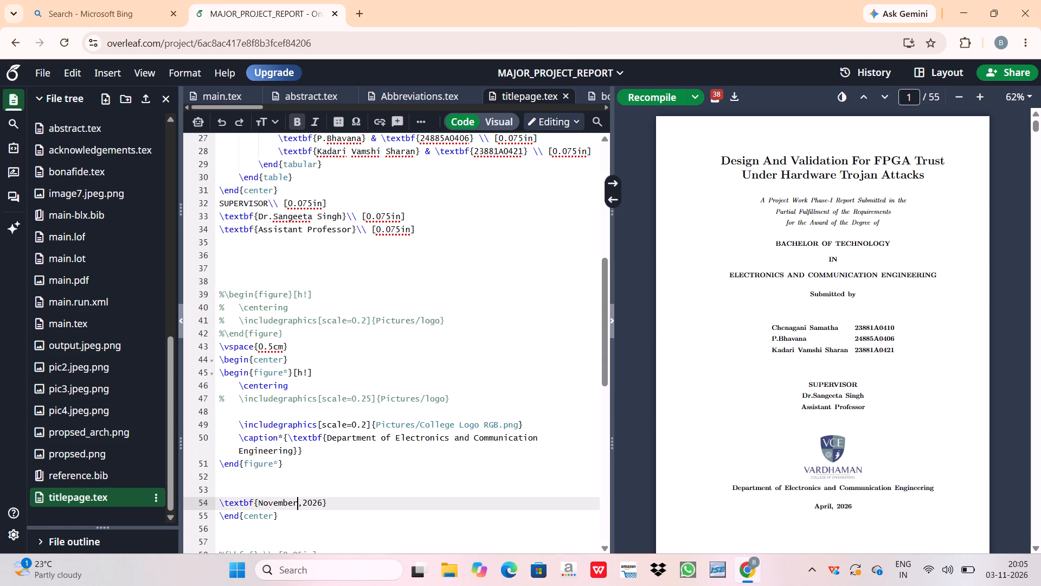
Examine the certificate page in the PDF preview and the remaining lines of the title page source.
scroll(777, 472, "down", 4)
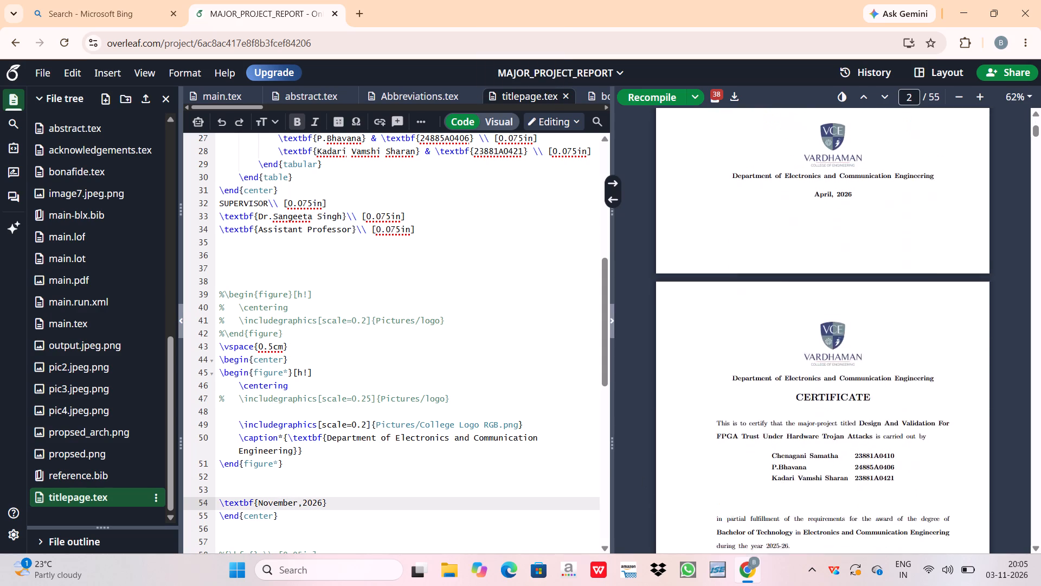
scroll(777, 472, "down", 2)
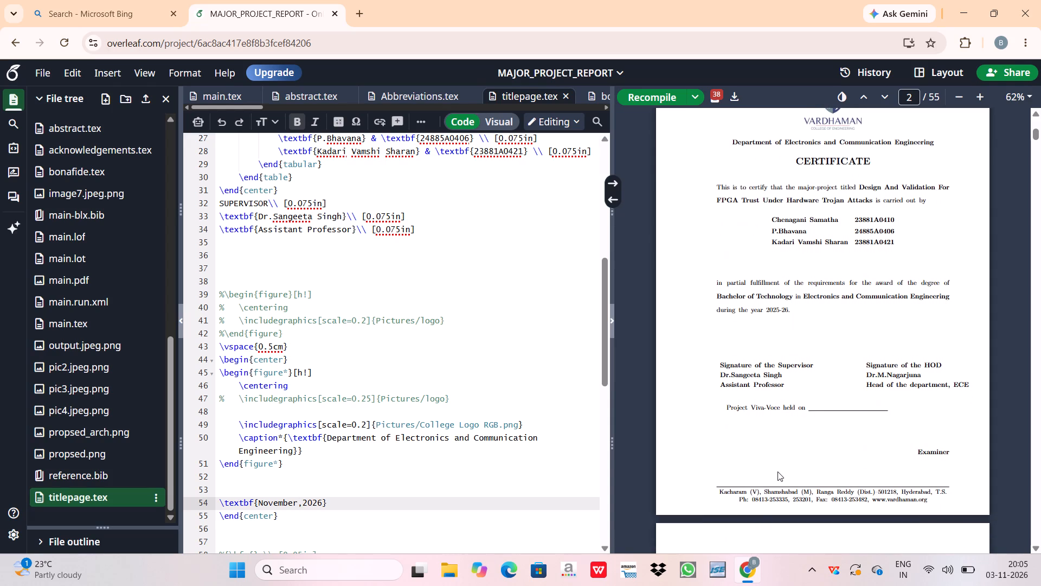
scroll(777, 472, "down", 1)
scroll(358, 455, "down", 5)
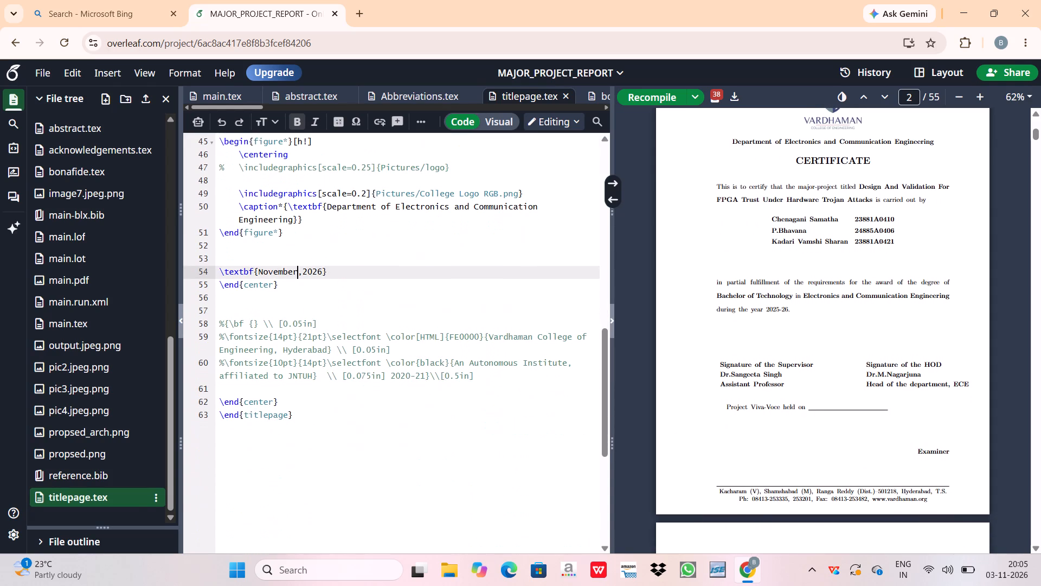
scroll(121, 456, "down", 1)
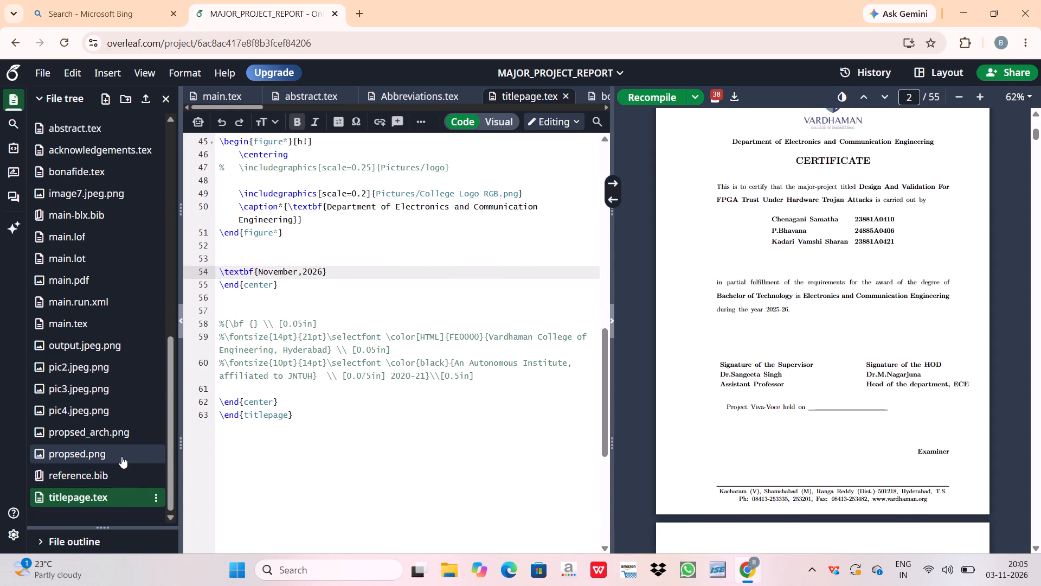
scroll(121, 456, "down", 2)
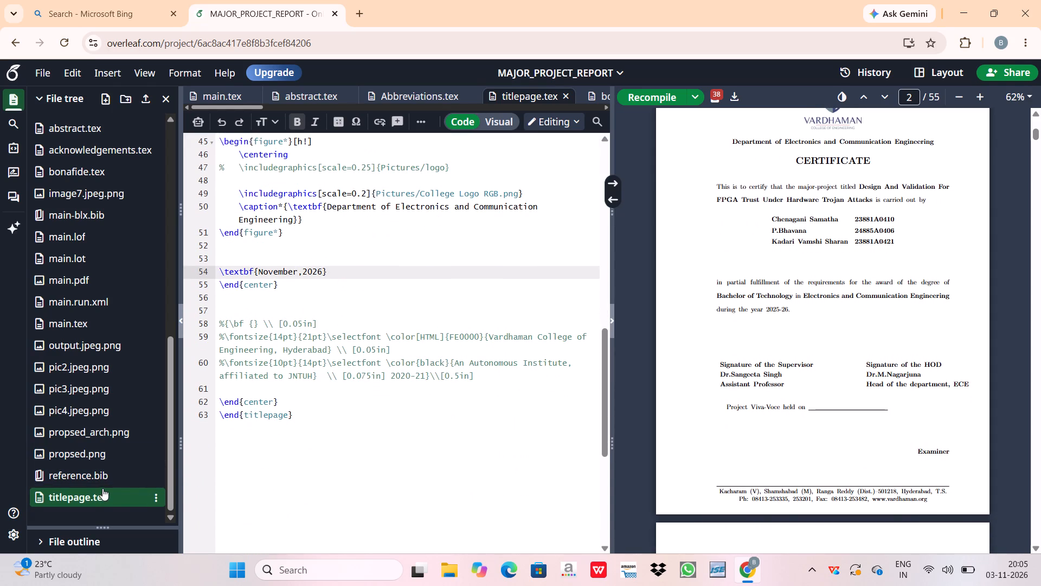
scroll(380, 400, "down", 5)
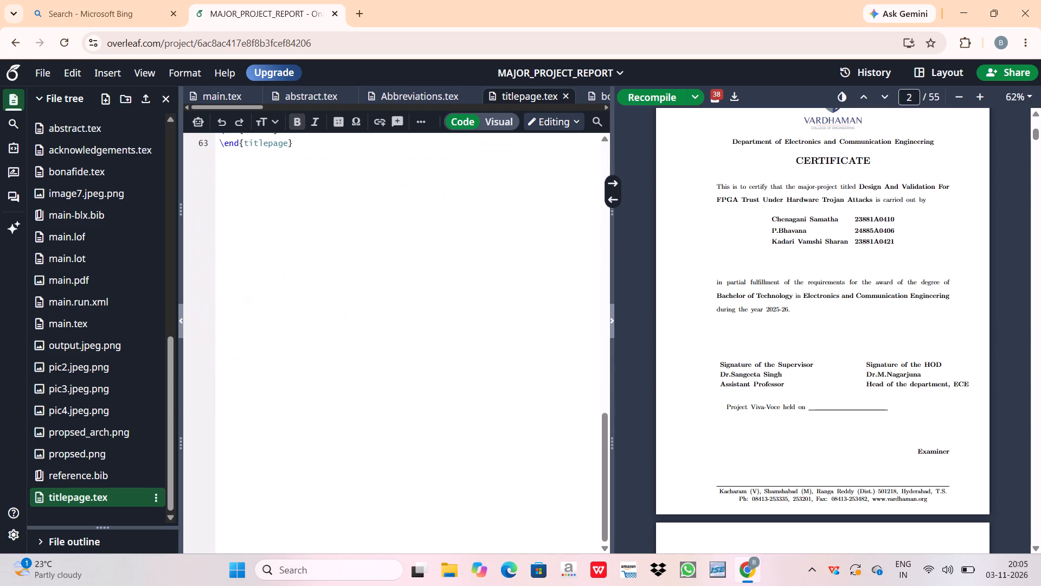
scroll(380, 400, "up", 3)
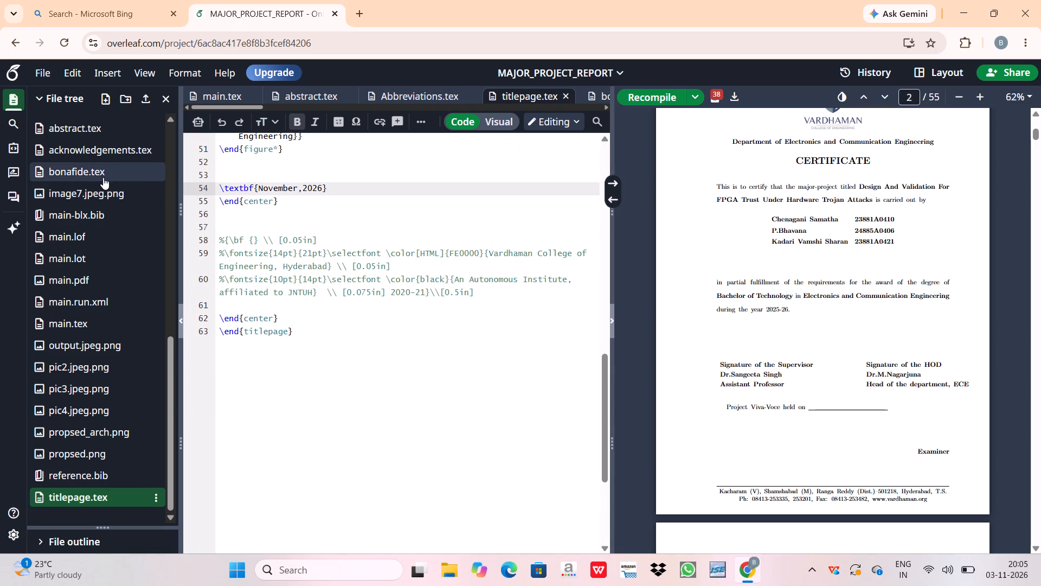
In bonafide.tex, delete the Project Viva-Voce line and all spacing and examiner lines below it, and recompile the PDF.
left_click(103, 176)
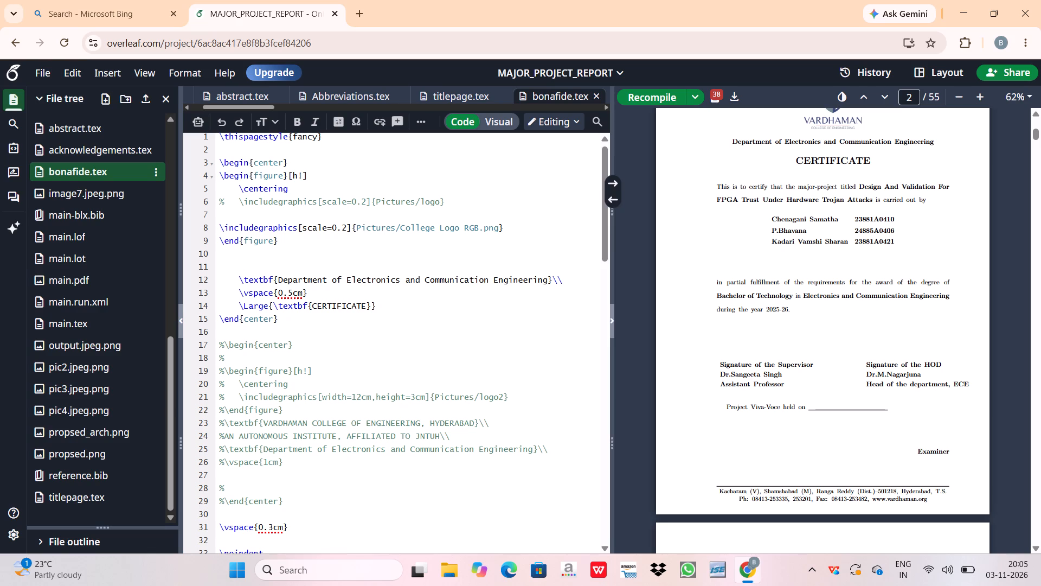
scroll(310, 348, "down", 4)
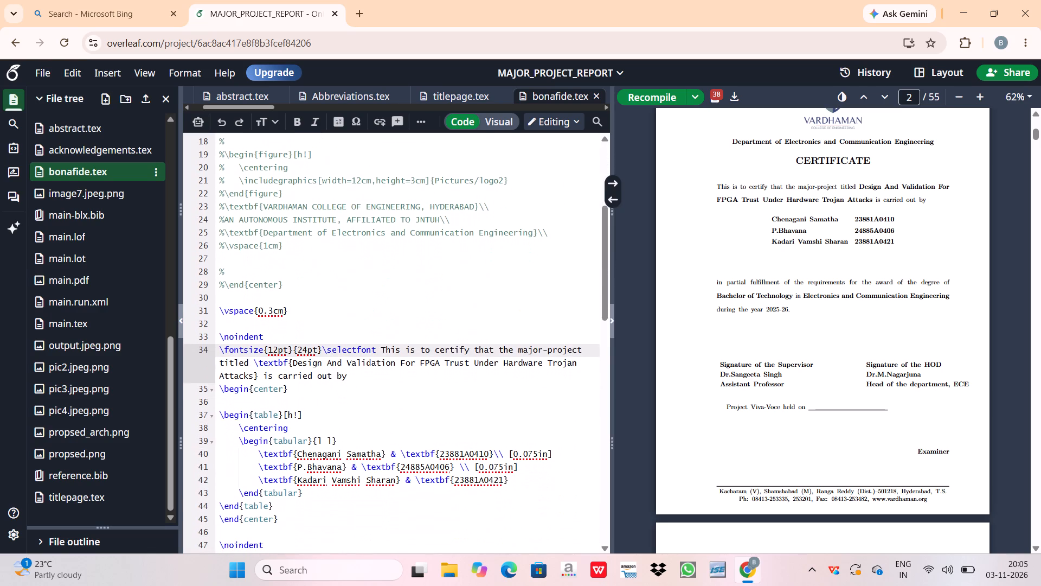
scroll(310, 348, "down", 3)
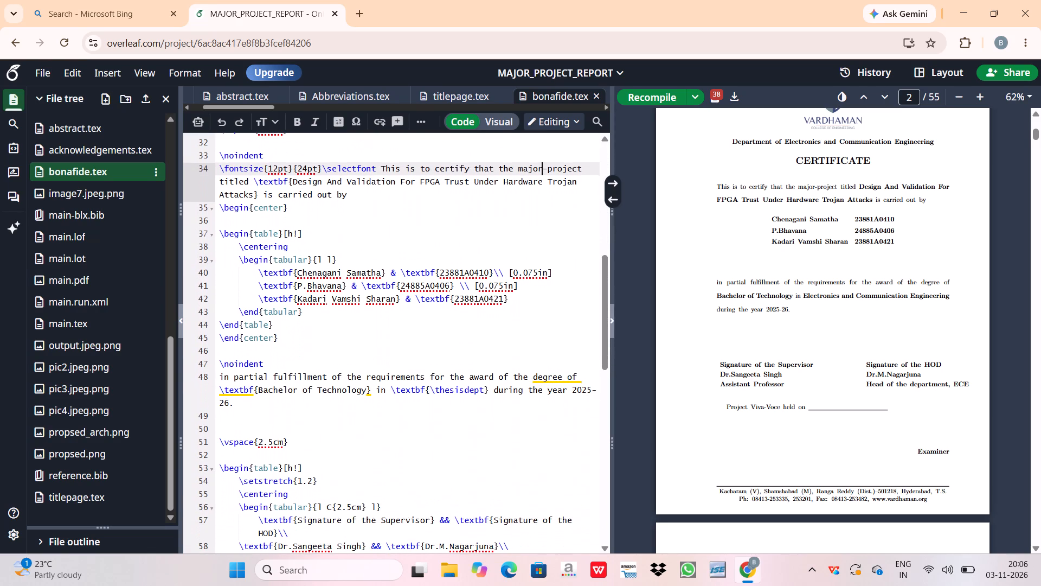
scroll(310, 348, "down", 4)
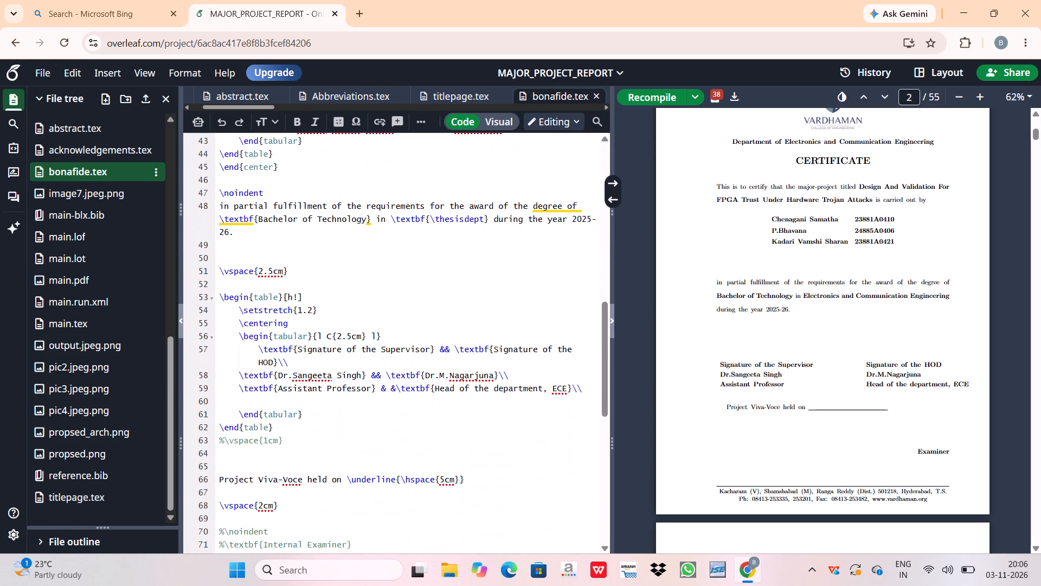
scroll(310, 348, "down", 3)
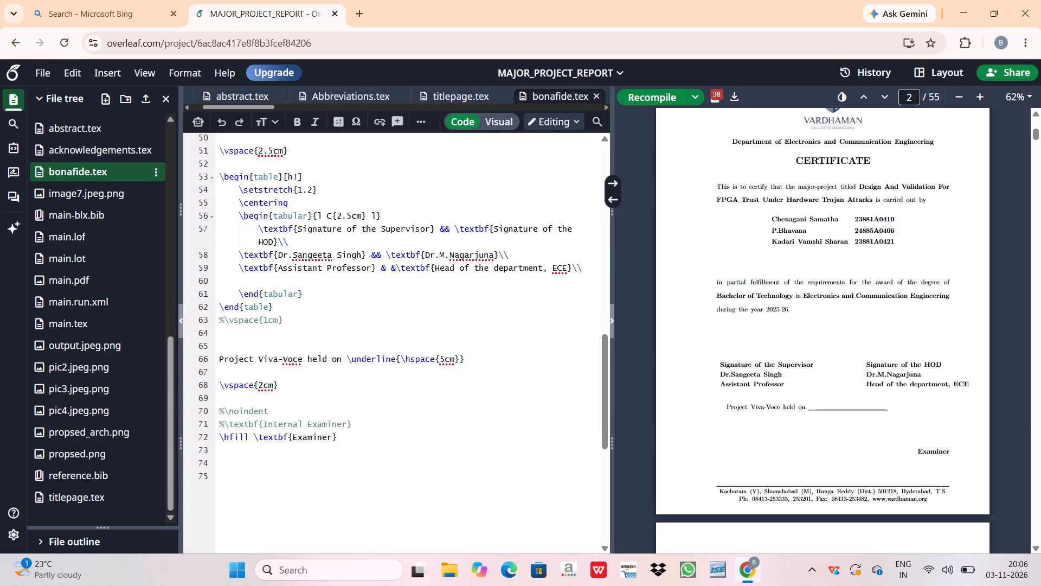
left_click_drag(220, 355, 466, 367)
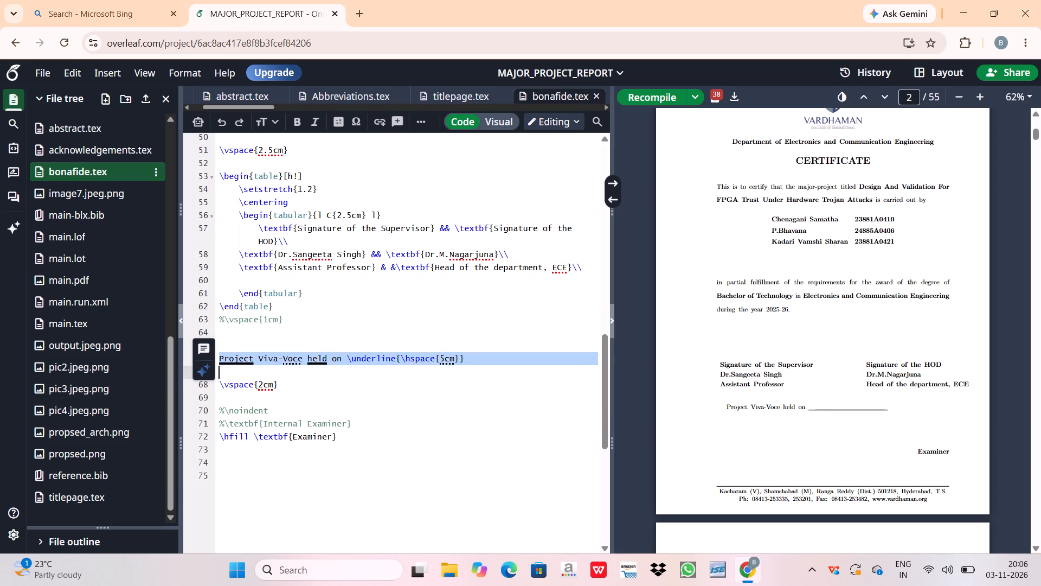
key("Delete")
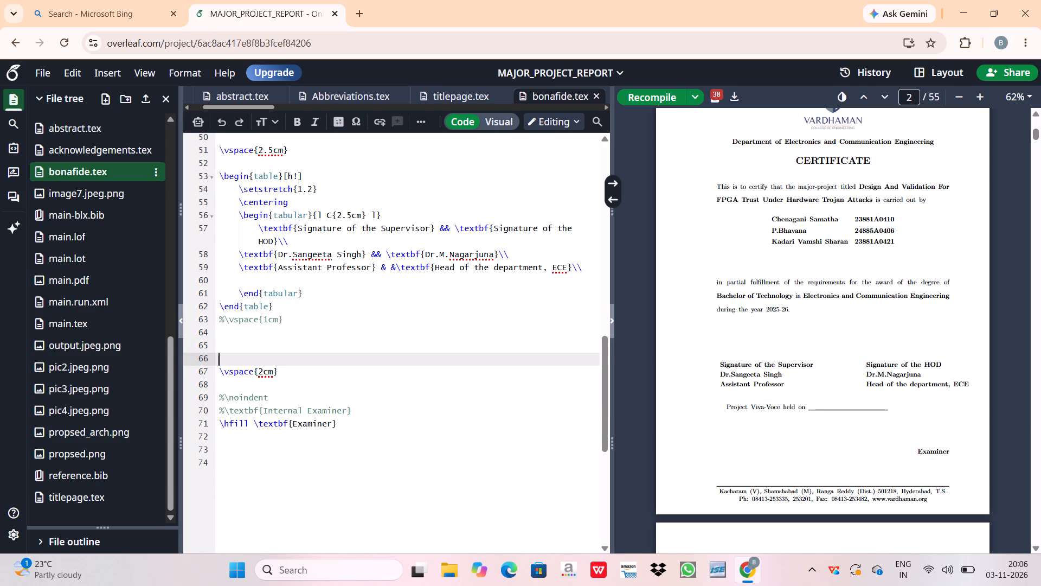
left_click_drag(217, 366, 356, 475)
key("Delete")
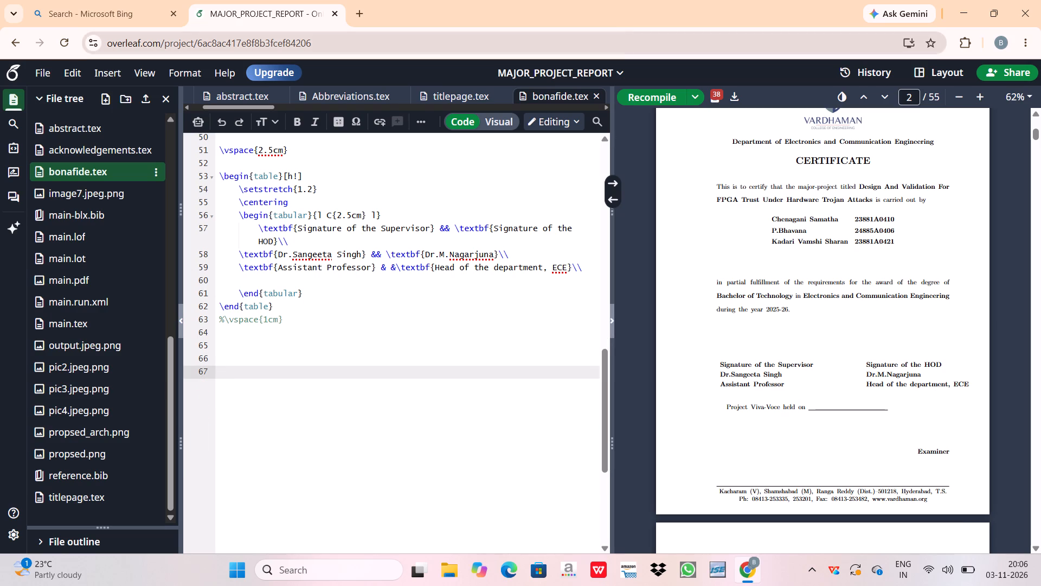
left_click(628, 91)
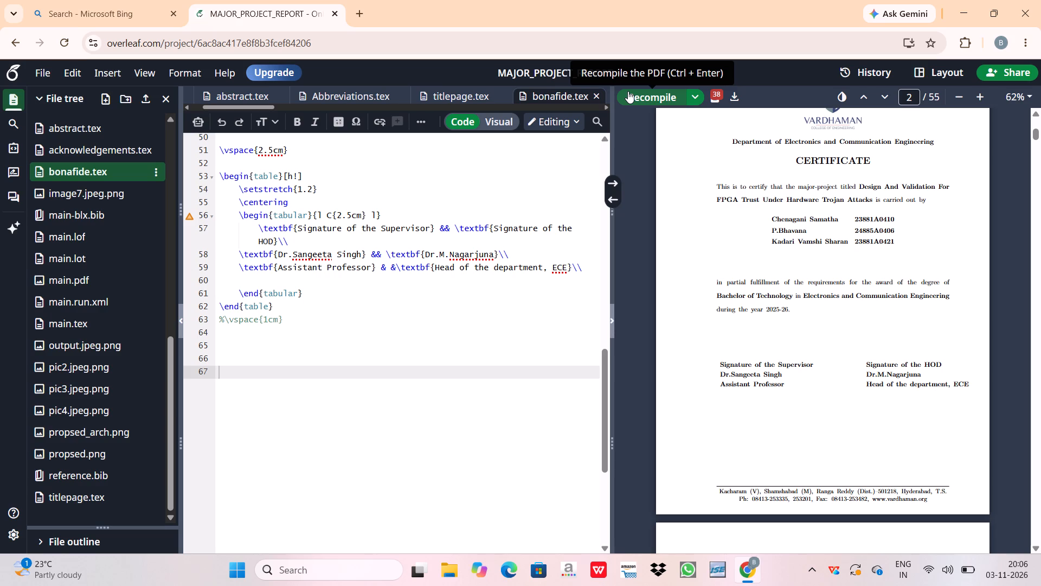
Change the academic year in the certificate's partial fulfillment sentence to 2026-27.
scroll(367, 260, "up", 3)
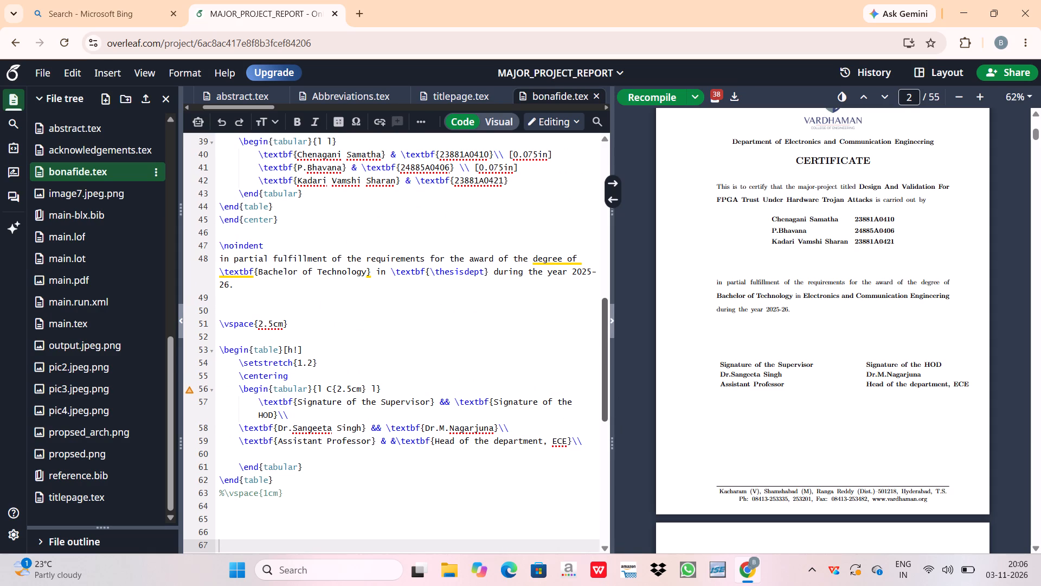
left_click(590, 271)
key("BackSpace")
key("6")
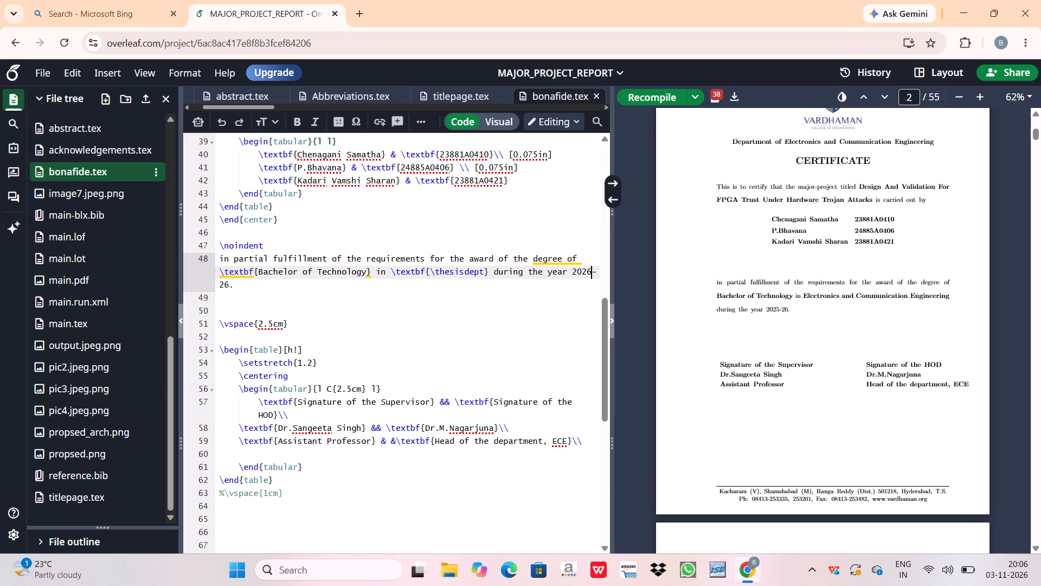
left_click(228, 288)
key("BackSpace")
key("7")
Examine the compiled report preview from the certificate page through the acknowledgements, contents and early chapters up to Chapter 2.
scroll(772, 420, "down", 2)
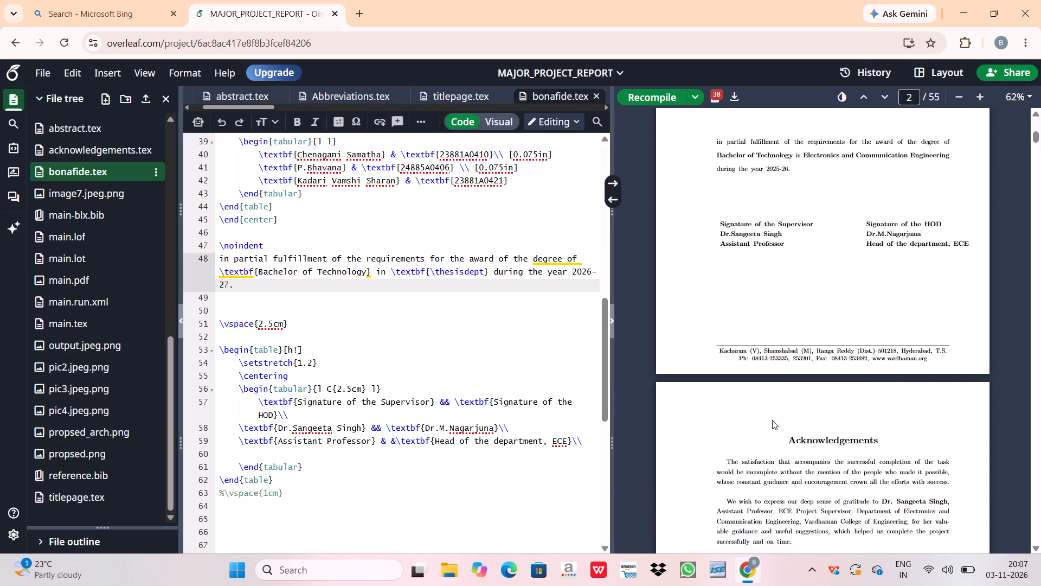
scroll(772, 420, "down", 4)
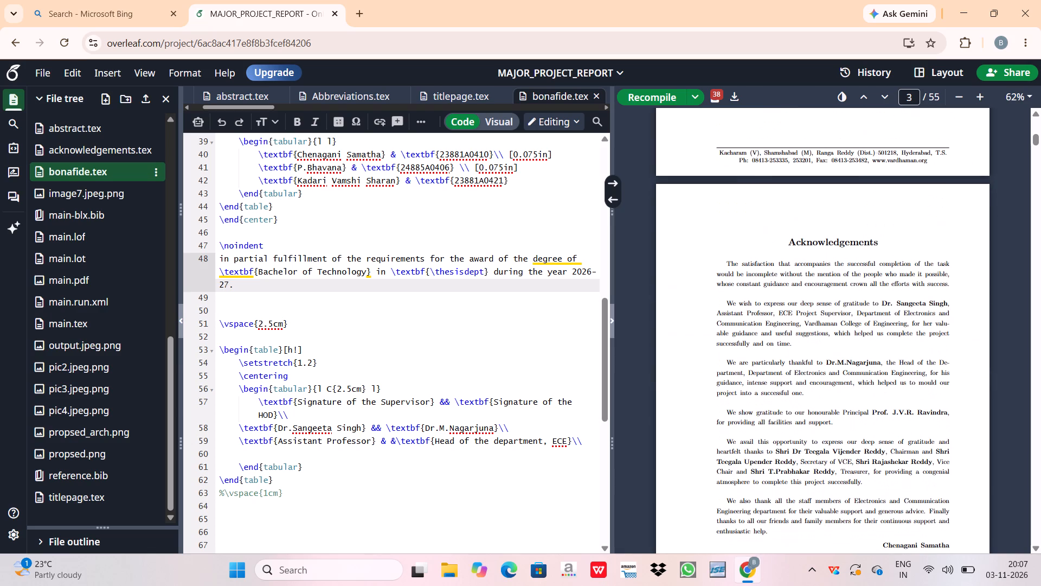
scroll(772, 420, "down", 2)
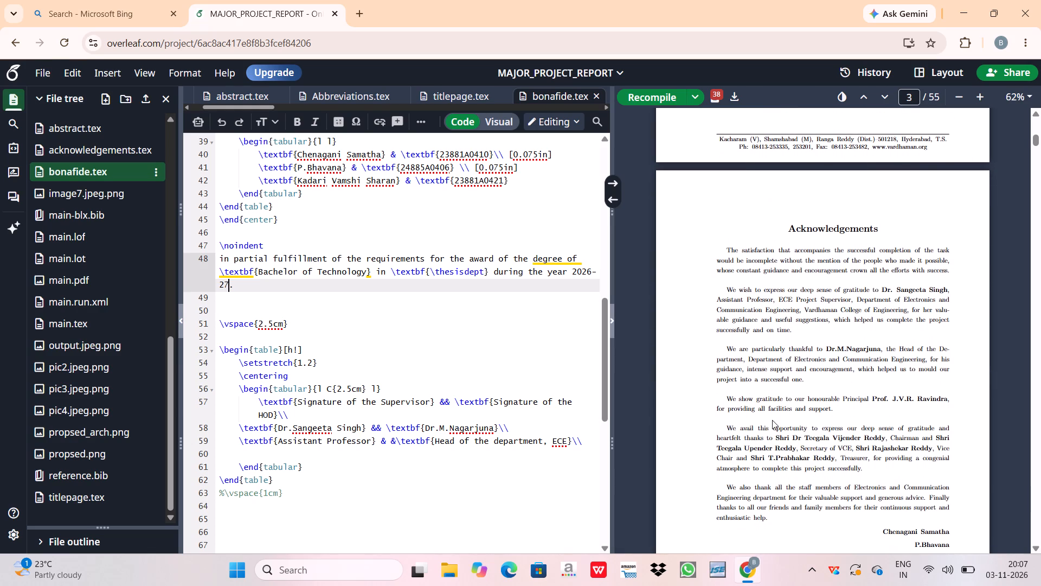
scroll(772, 420, "down", 13)
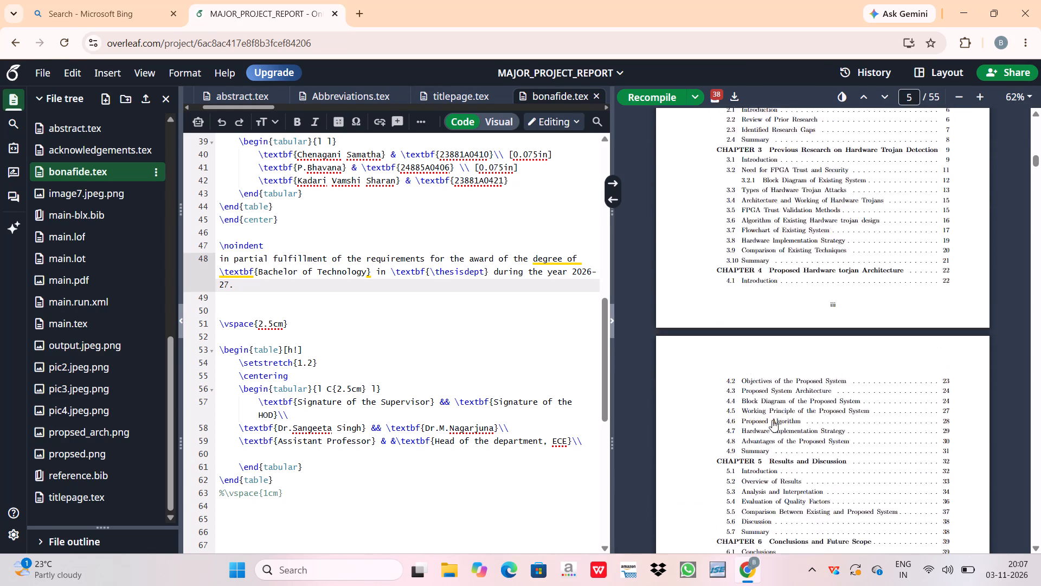
scroll(772, 420, "down", 11)
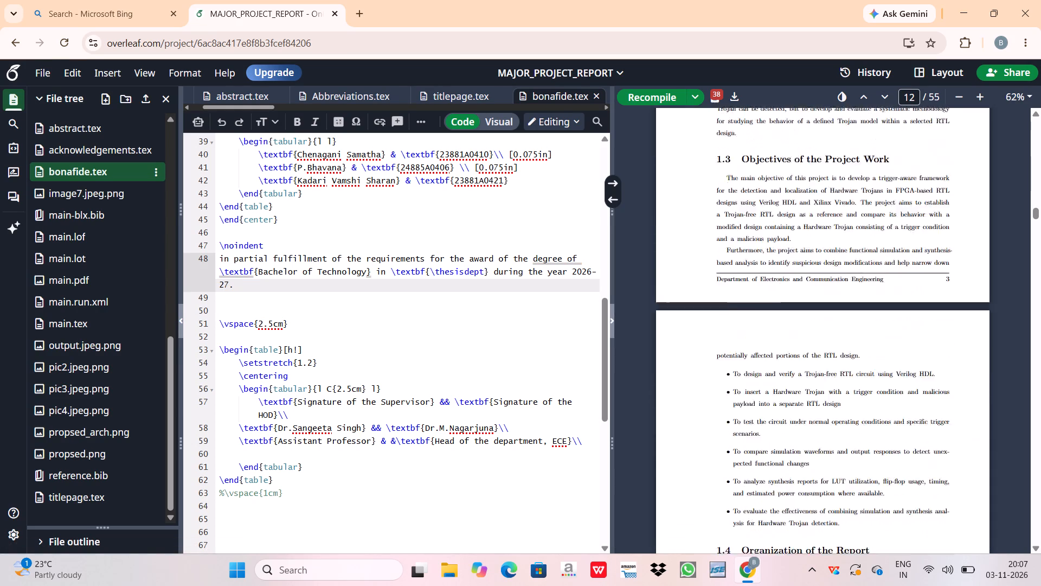
scroll(772, 420, "down", 7)
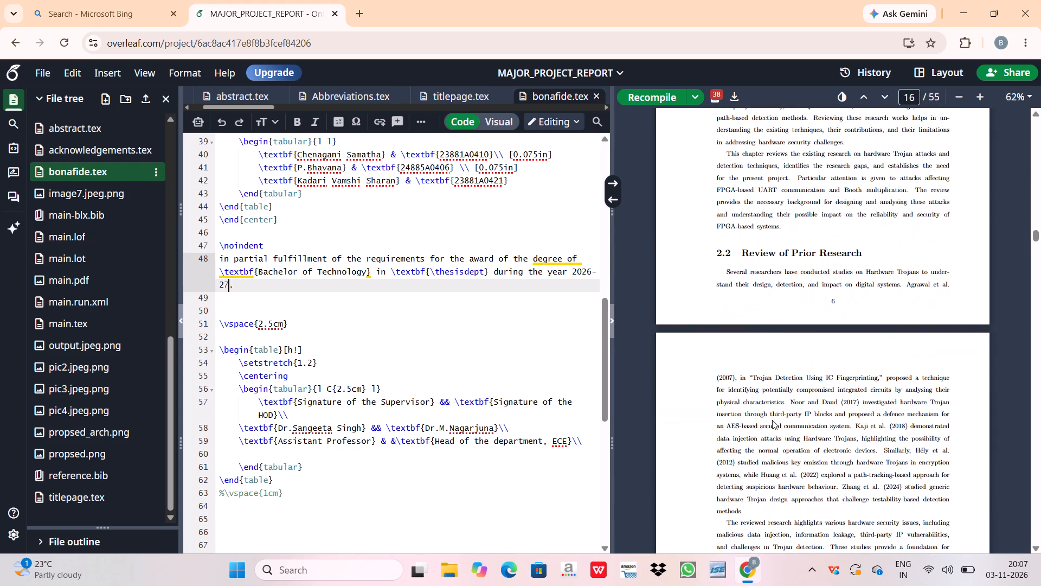
scroll(124, 205, "up", 7)
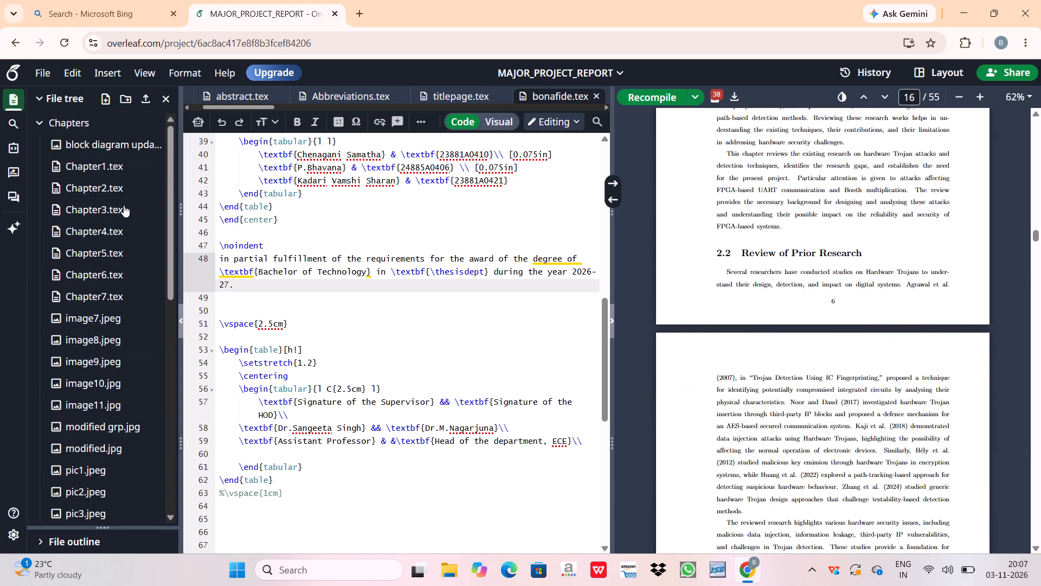
left_click(118, 163)
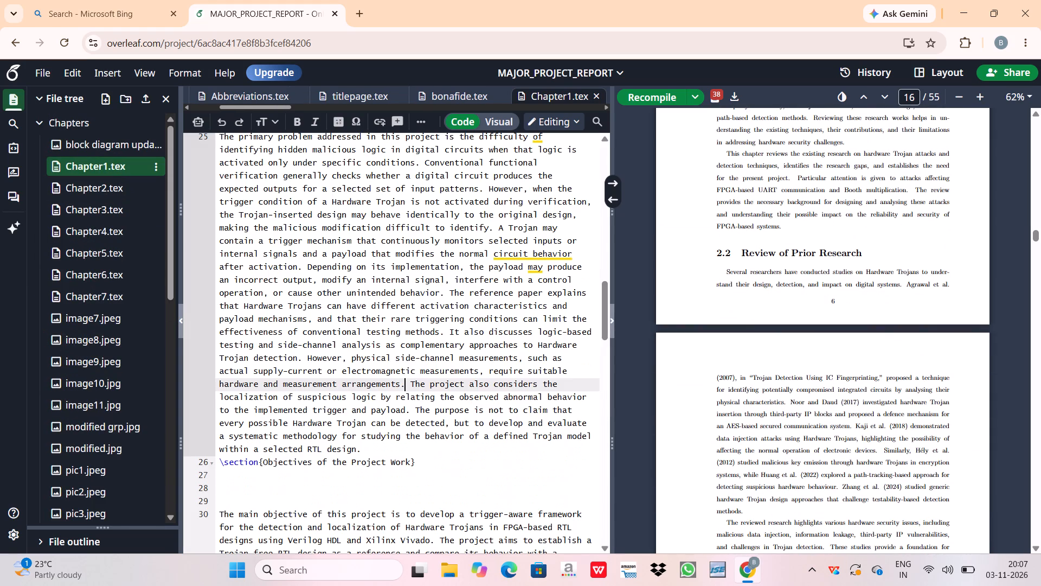
scroll(431, 383, "up", 9)
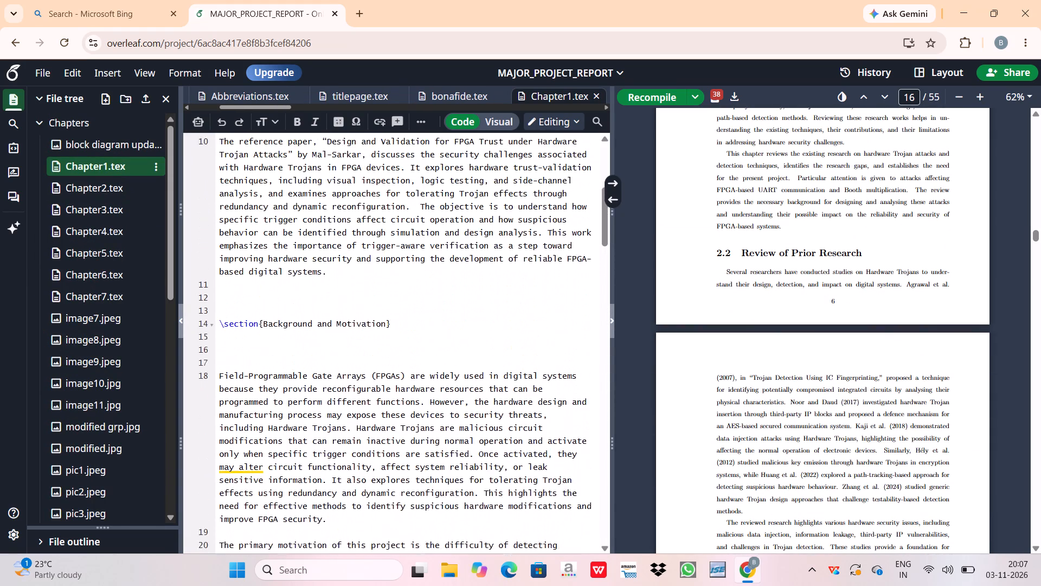
scroll(431, 383, "up", 15)
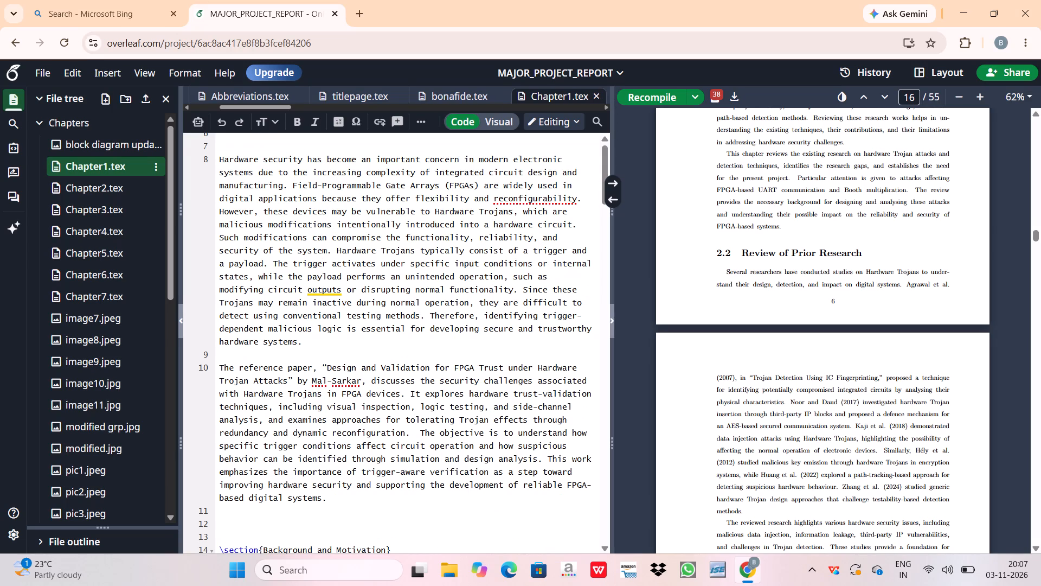
left_click_drag(217, 139, 430, 553)
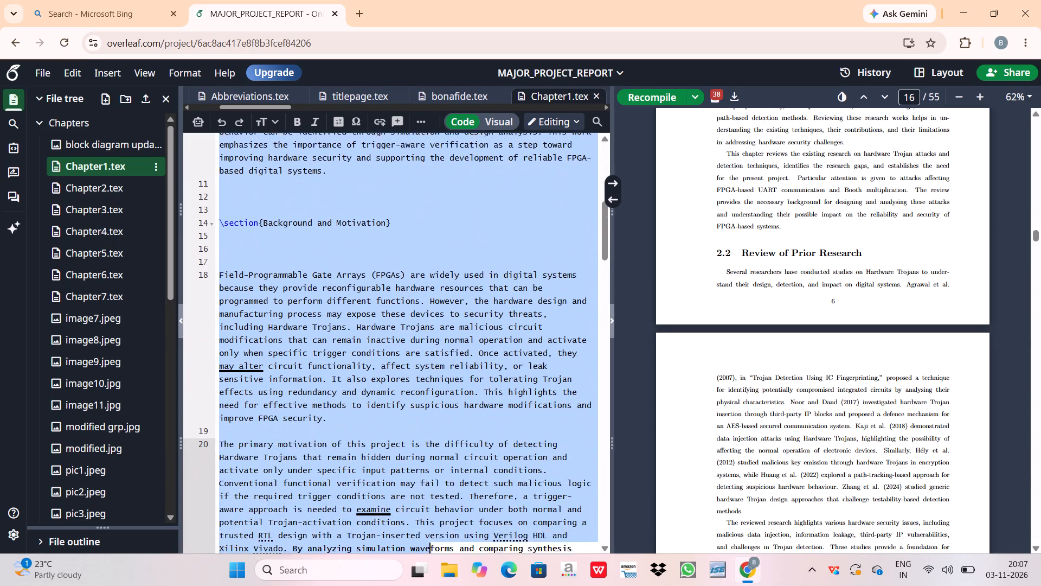
left_click_drag(430, 553, 426, 508)
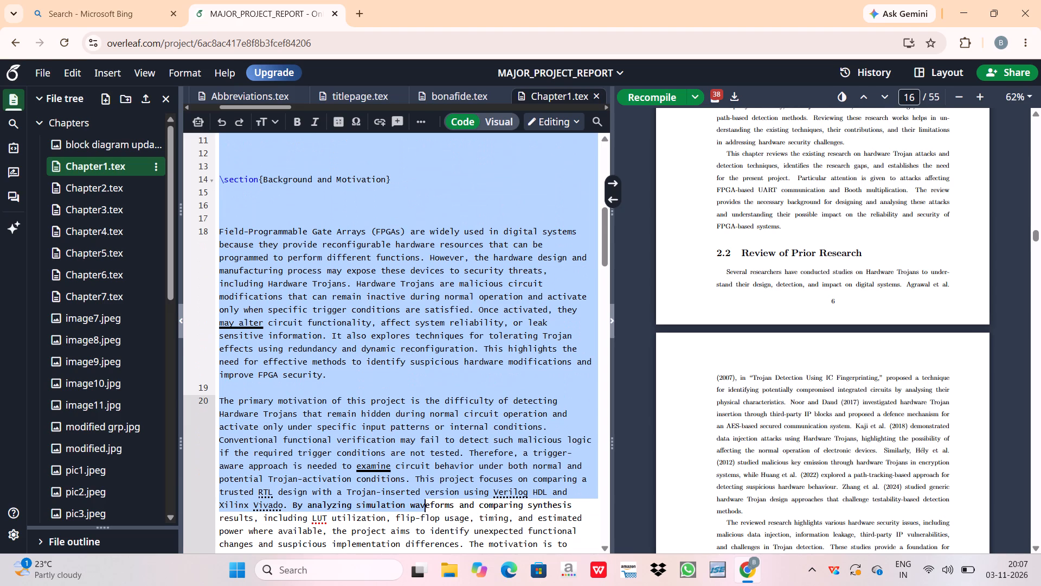
left_click_drag(426, 508, 452, 568)
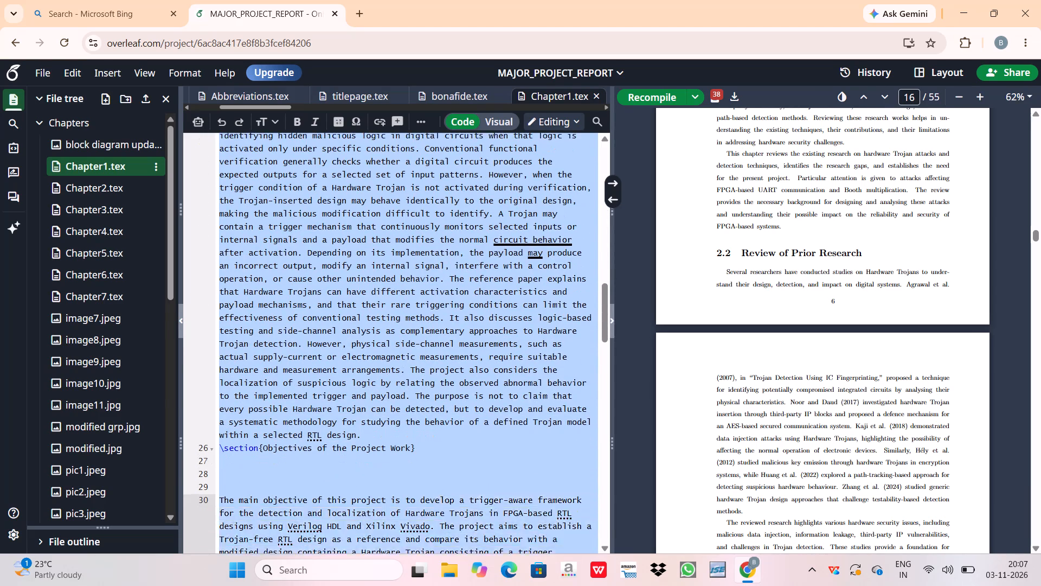
left_click_drag(452, 568, 454, 566)
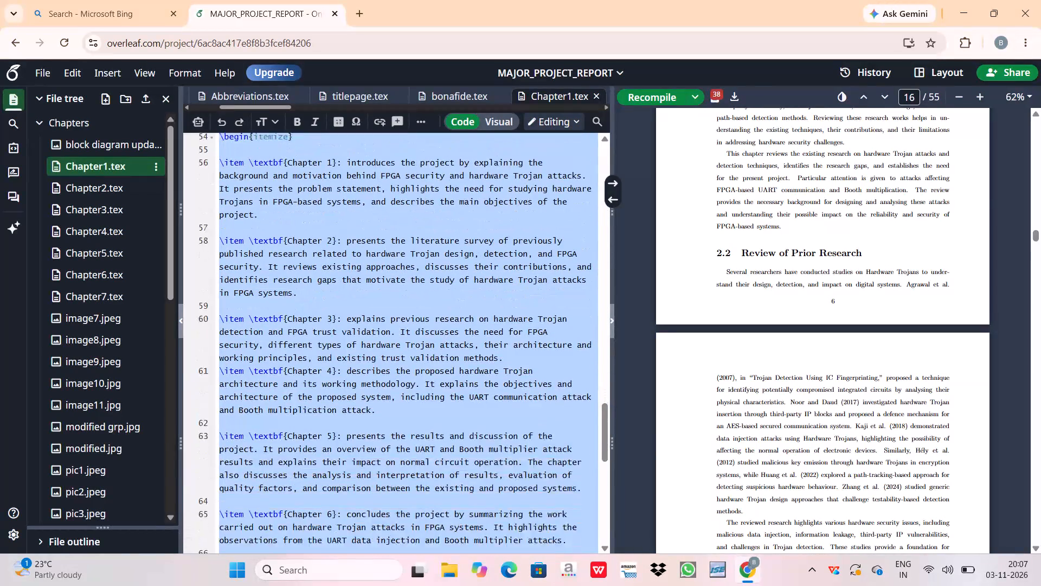
left_click_drag(454, 566, 452, 442)
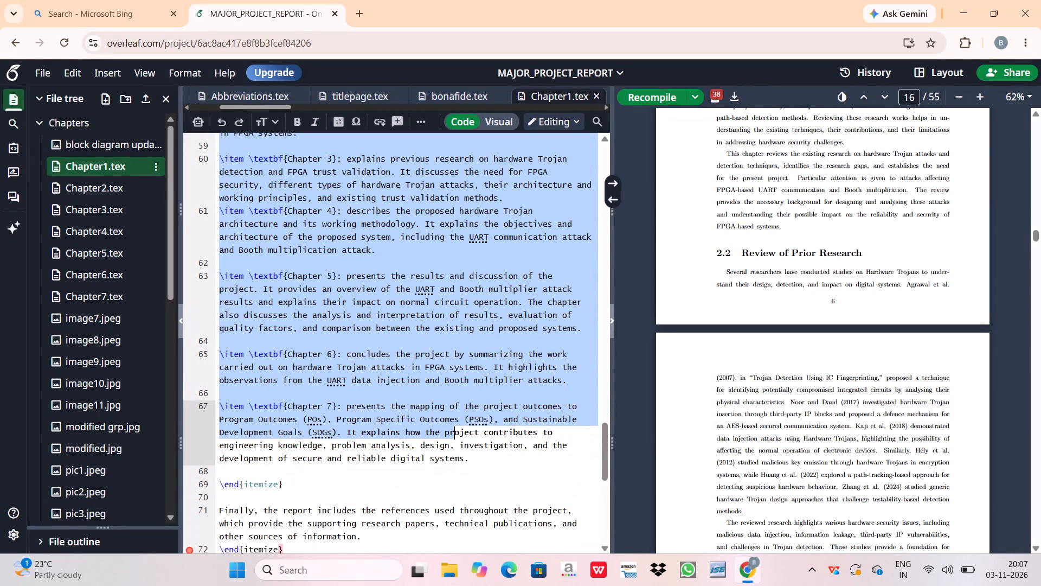
left_click_drag(452, 442, 450, 500)
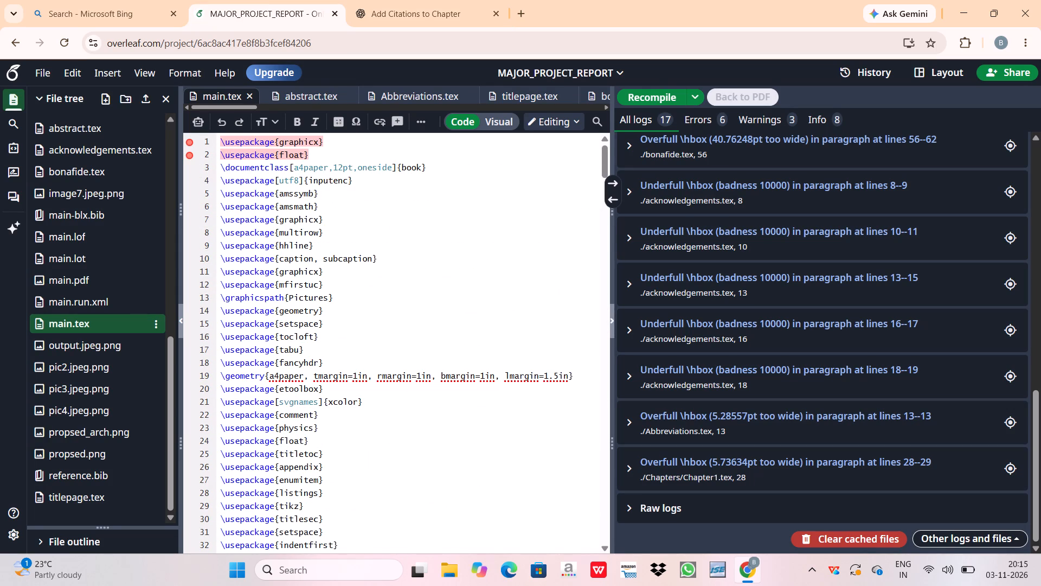
left_click_drag(220, 141, 333, 241)
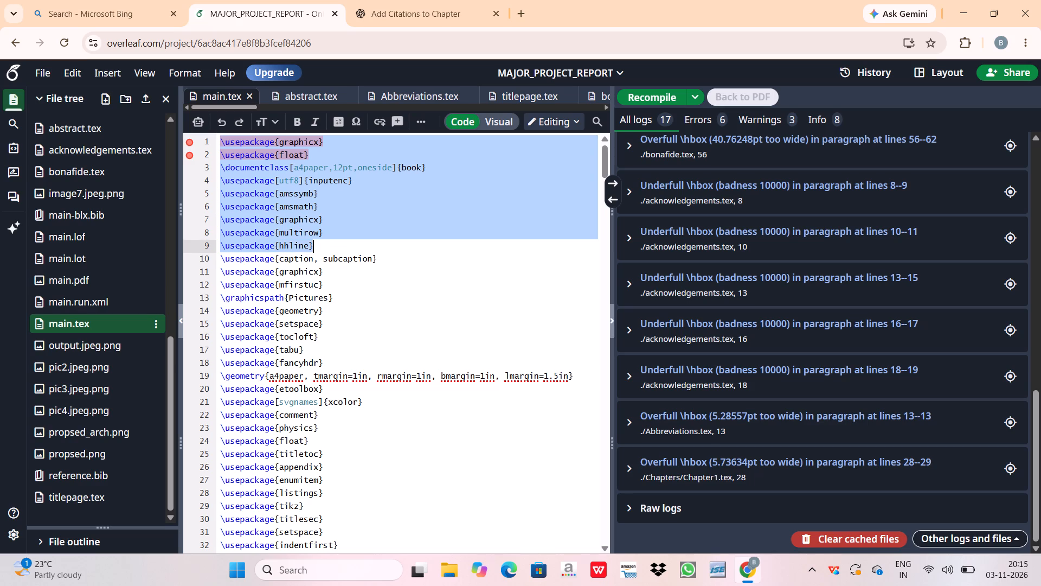
key("Delete")
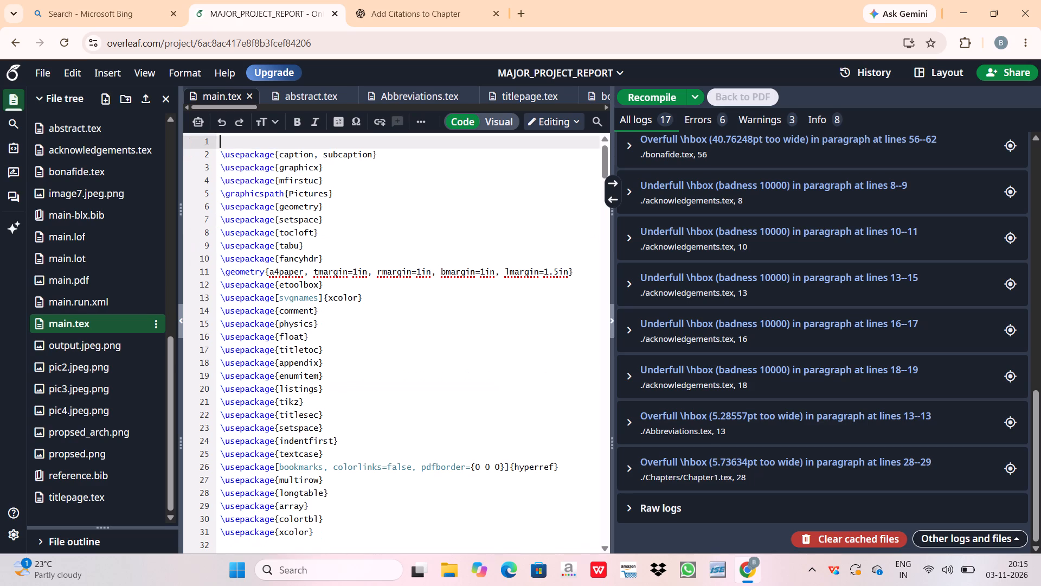
key("ctrl+v")
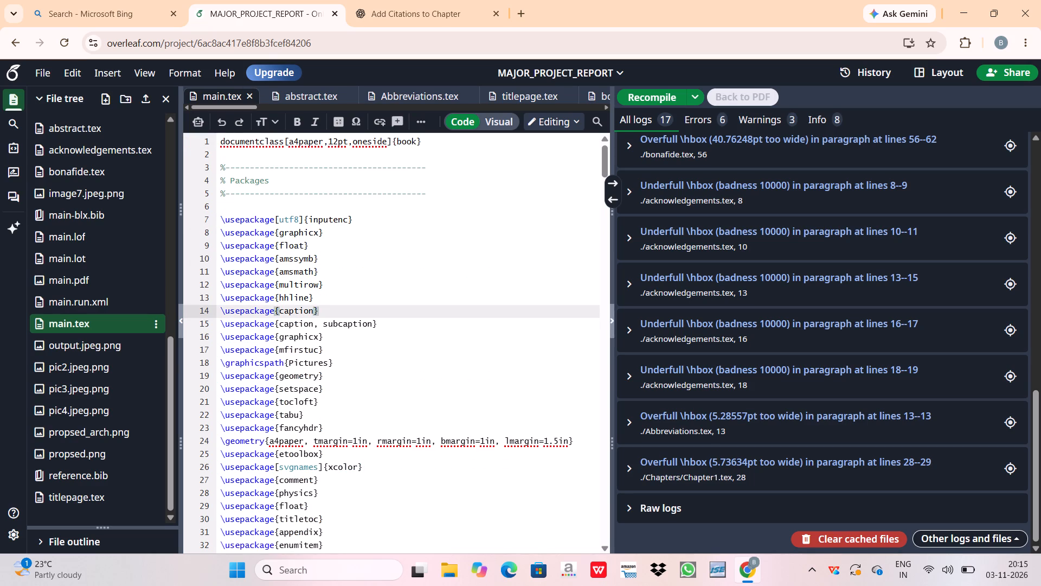
Add the missing backslash before documentclass on line 1 of main.tex and recompile the report.
left_click(221, 140)
key("backslash")
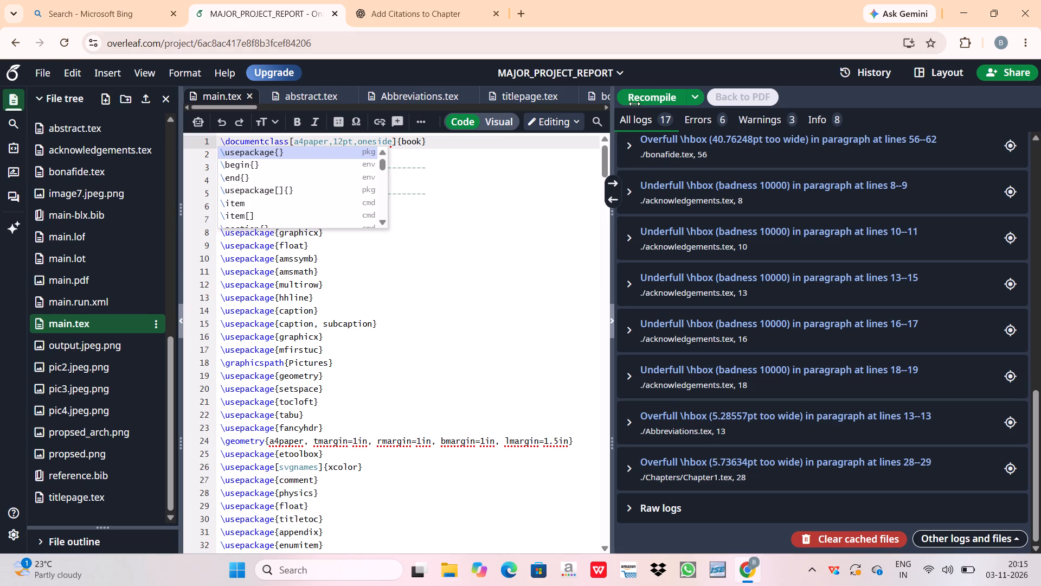
left_click(657, 98)
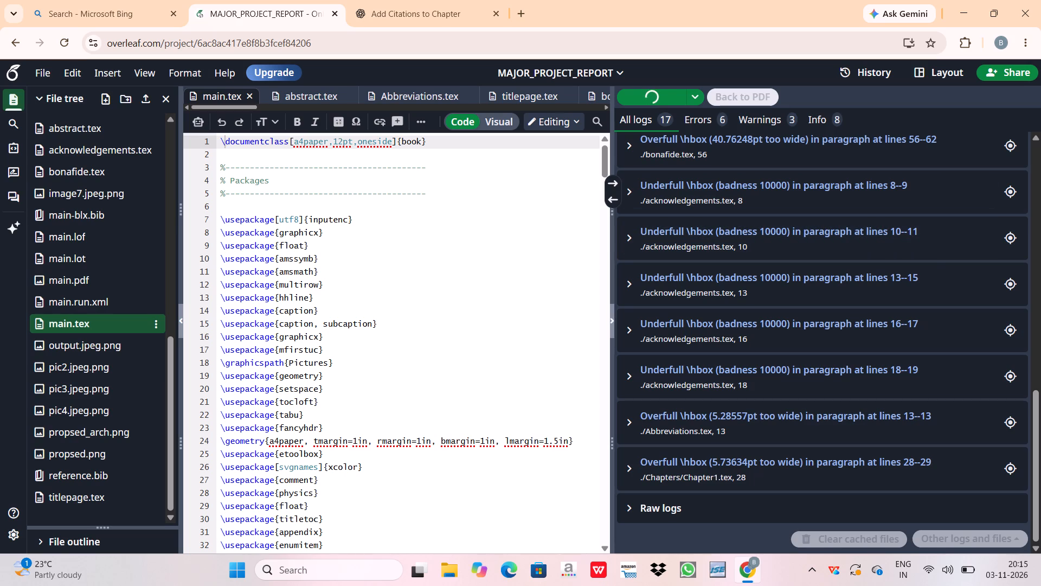
Review the compiled PDF from the Abbreviations page through Chapter 1's Introduction and Background and Motivation sections.
scroll(691, 273, "up", 20)
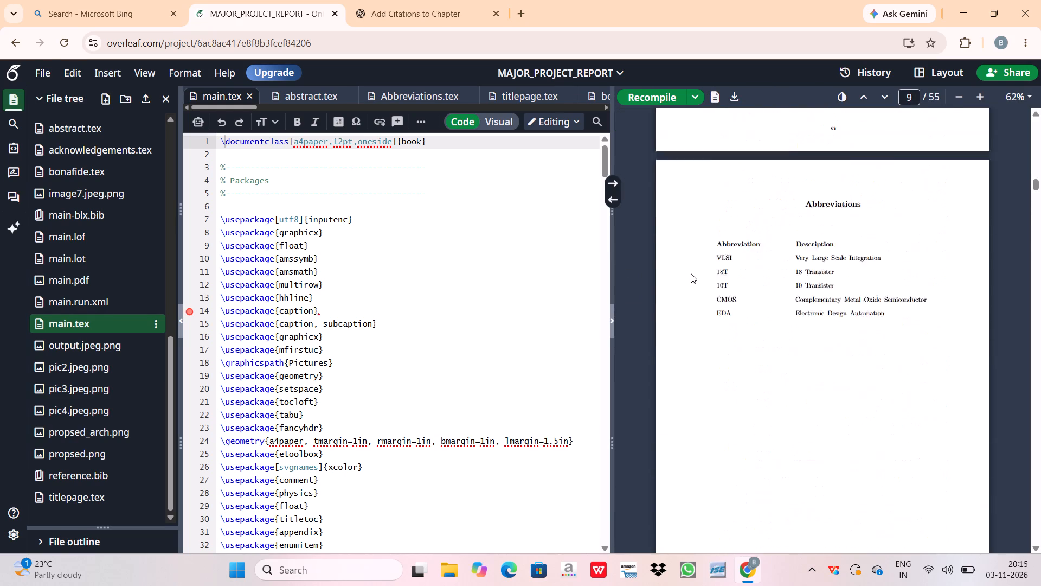
scroll(691, 273, "down", 9)
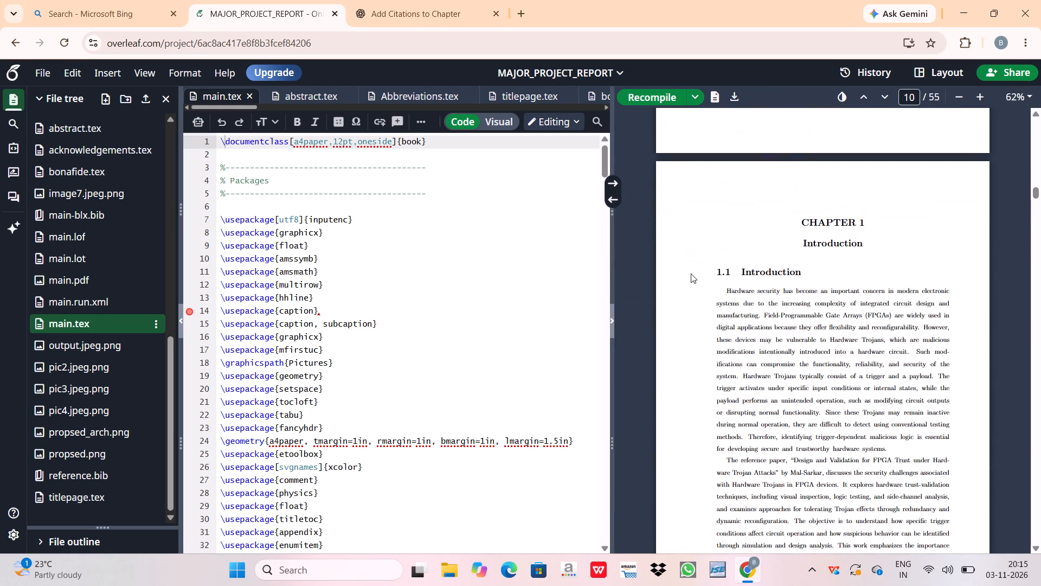
scroll(691, 273, "down", 3)
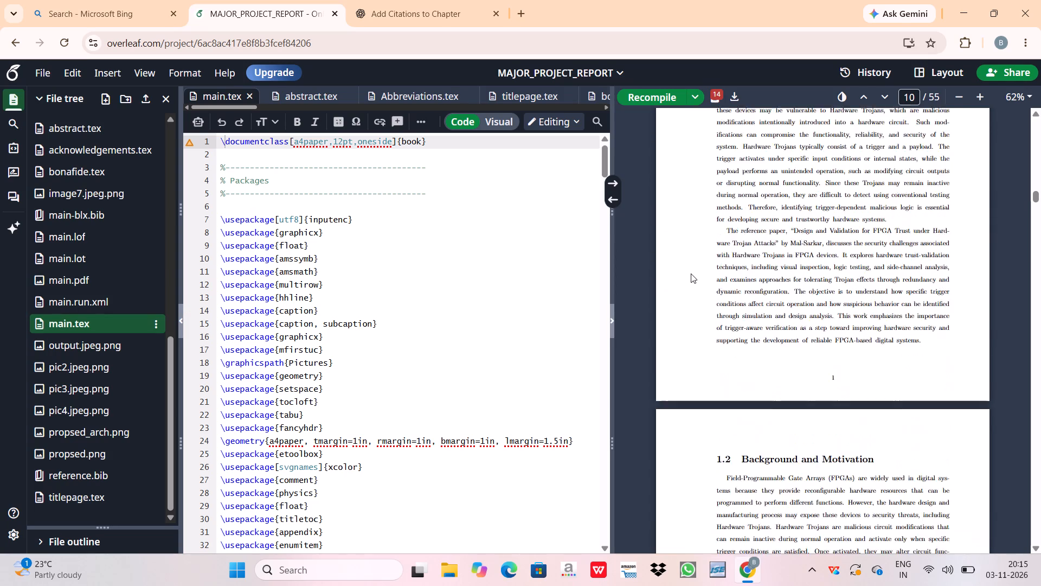
scroll(691, 273, "down", 8)
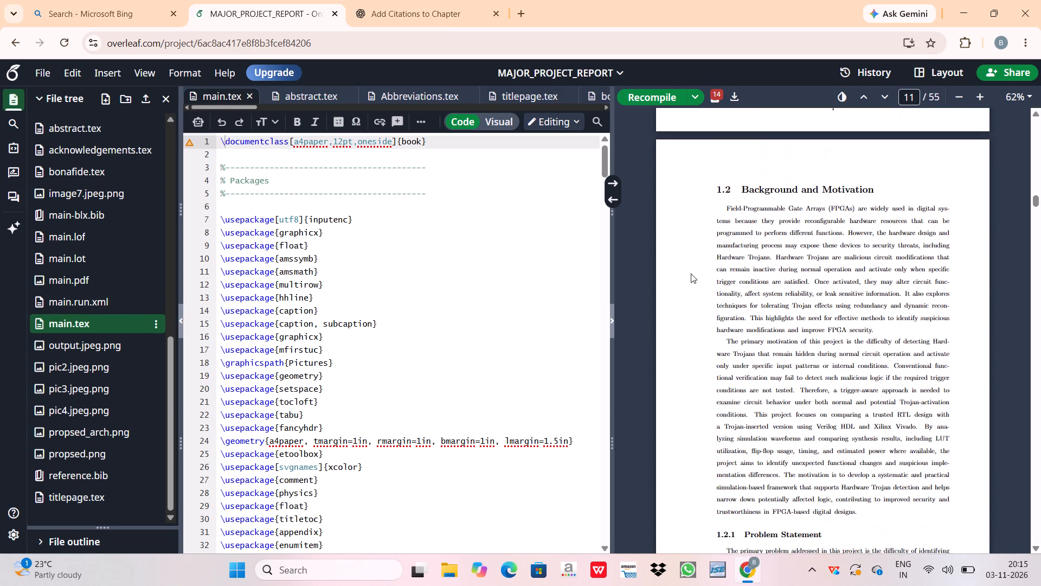
scroll(691, 273, "down", 7)
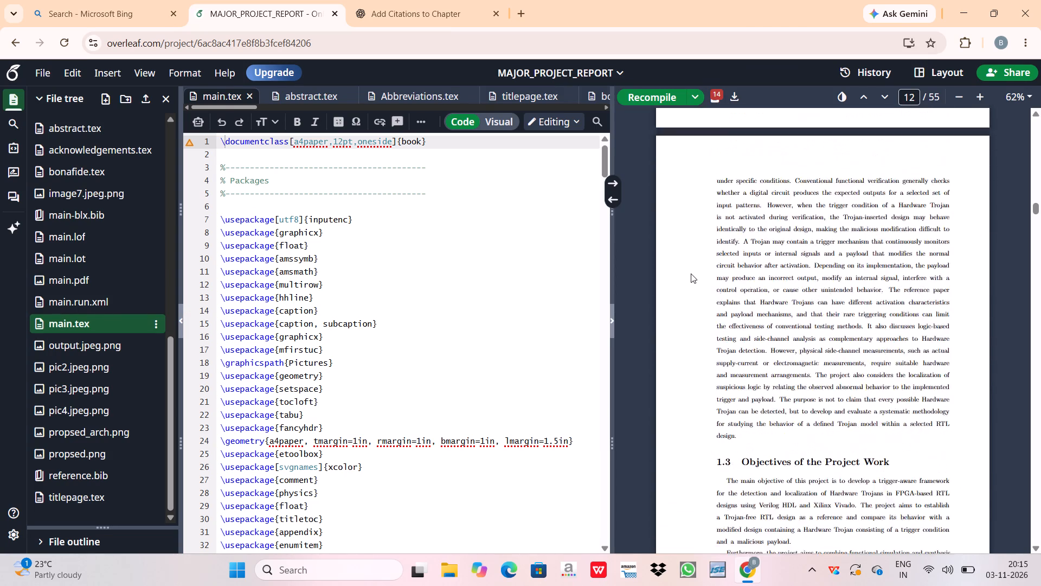
Examine the rest of Chapter 1 in the compiled PDF, through Organization of the Report and back to the Introduction, checking citations and layout.
scroll(691, 273, "down", 10)
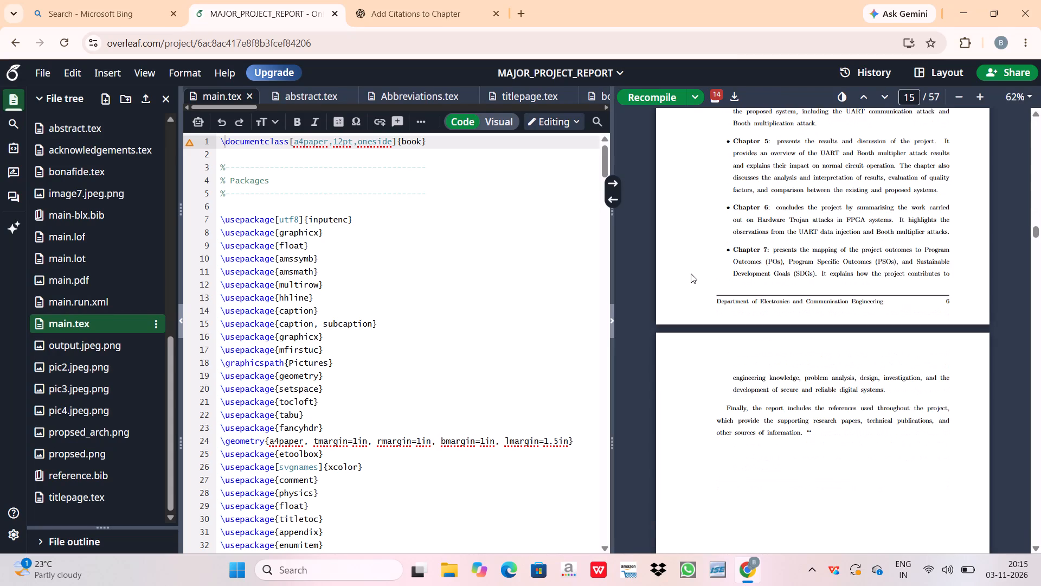
scroll(691, 273, "up", 5)
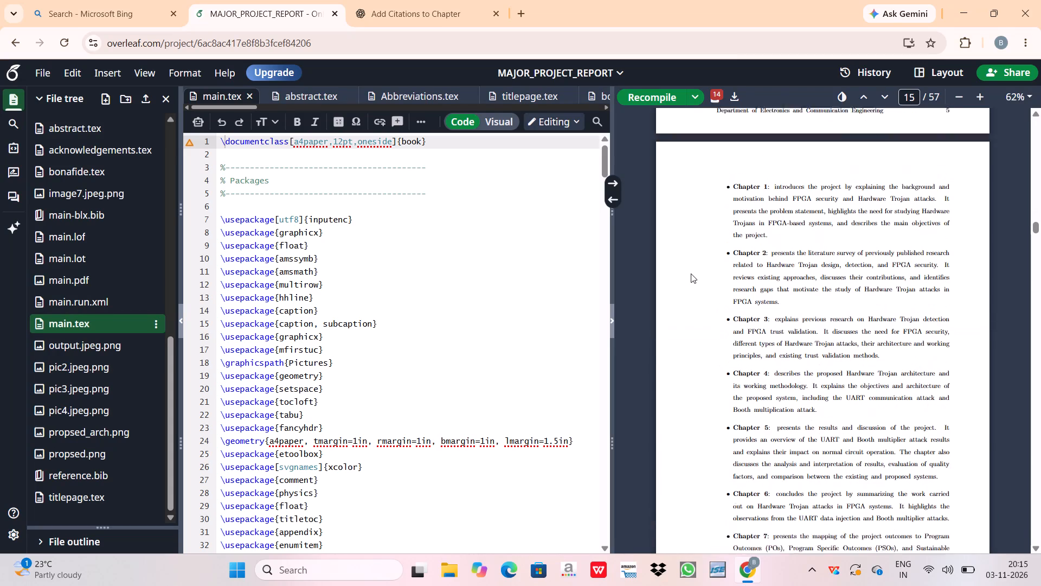
scroll(691, 273, "up", 3)
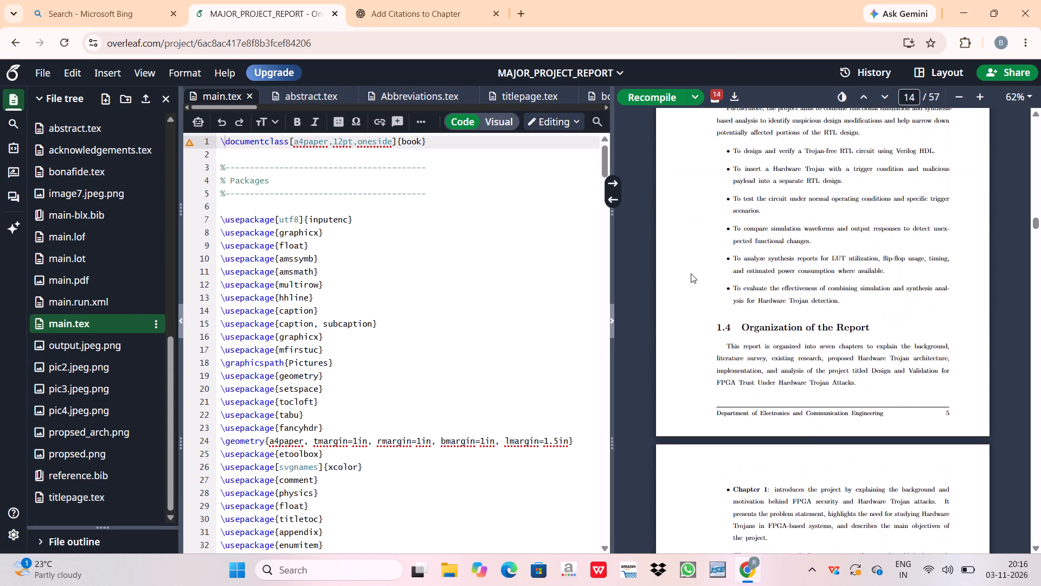
scroll(691, 273, "up", 7)
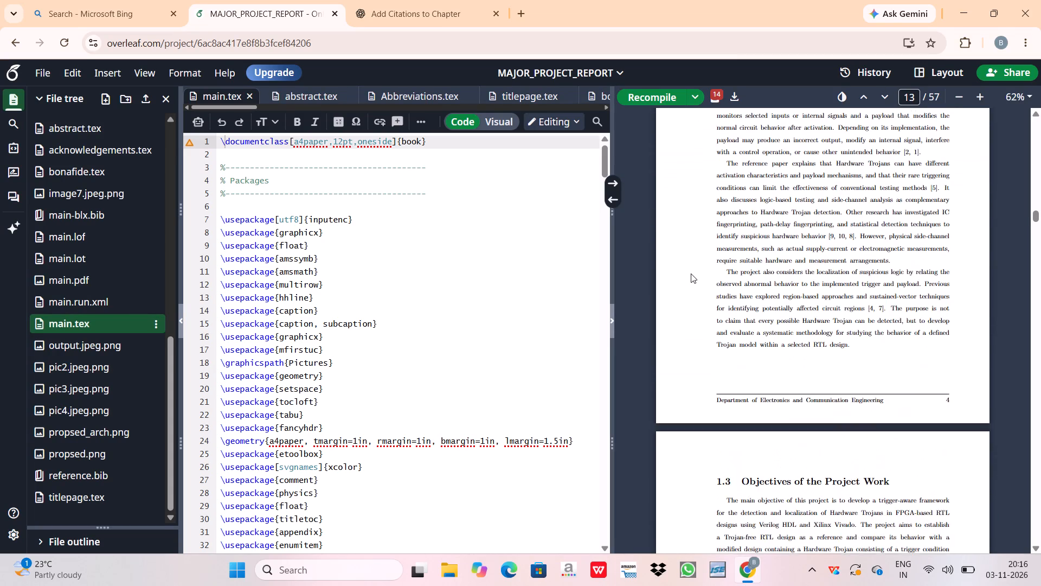
scroll(691, 273, "up", 3)
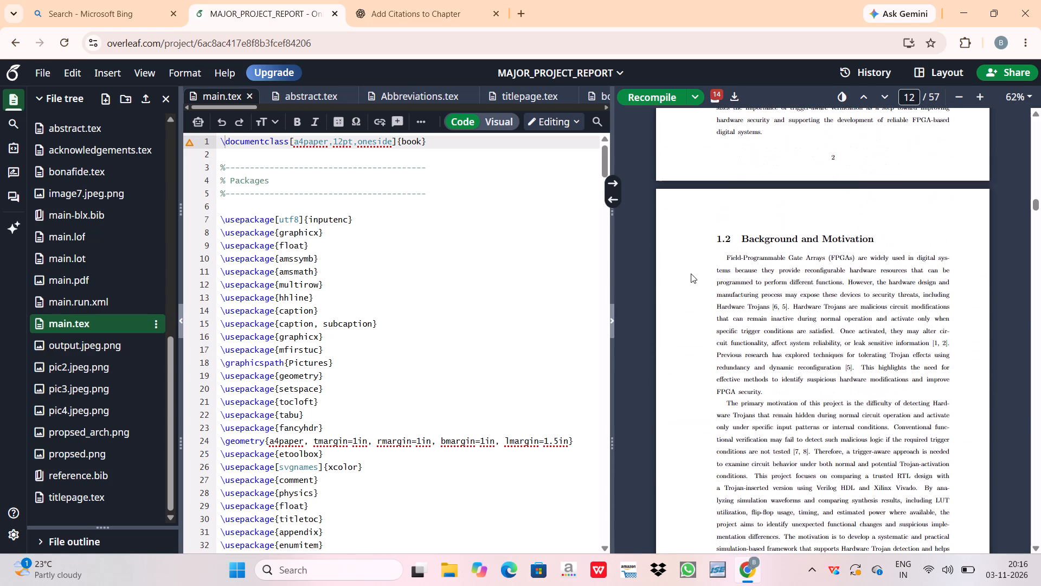
scroll(691, 273, "up", 2)
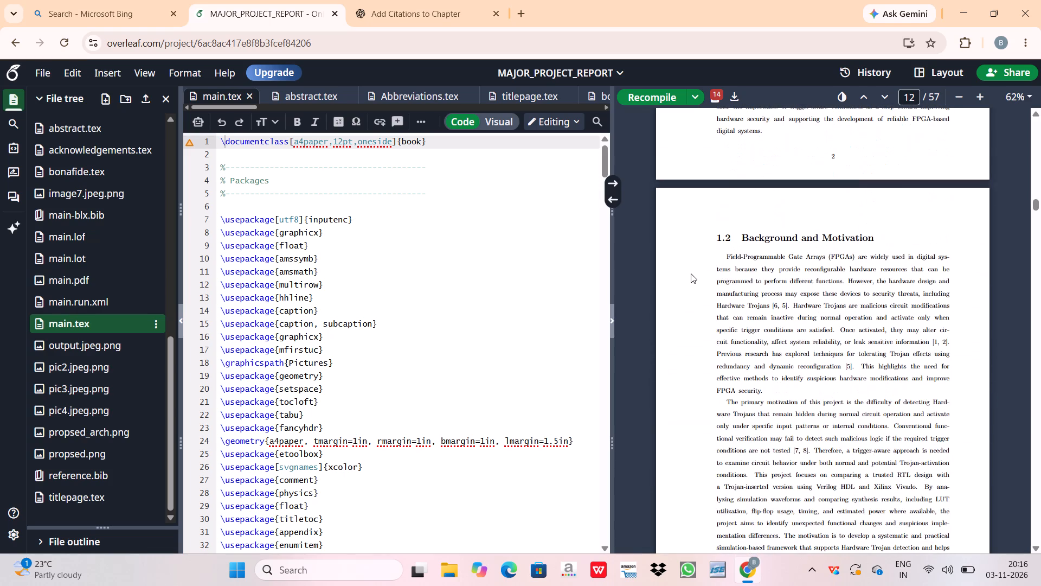
scroll(691, 273, "up", 2)
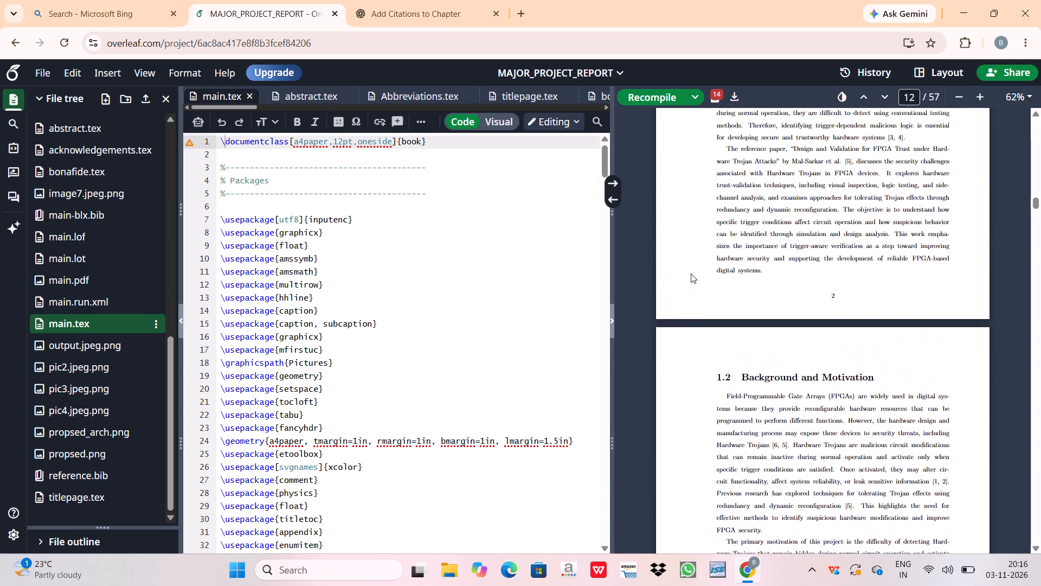
scroll(691, 273, "up", 4)
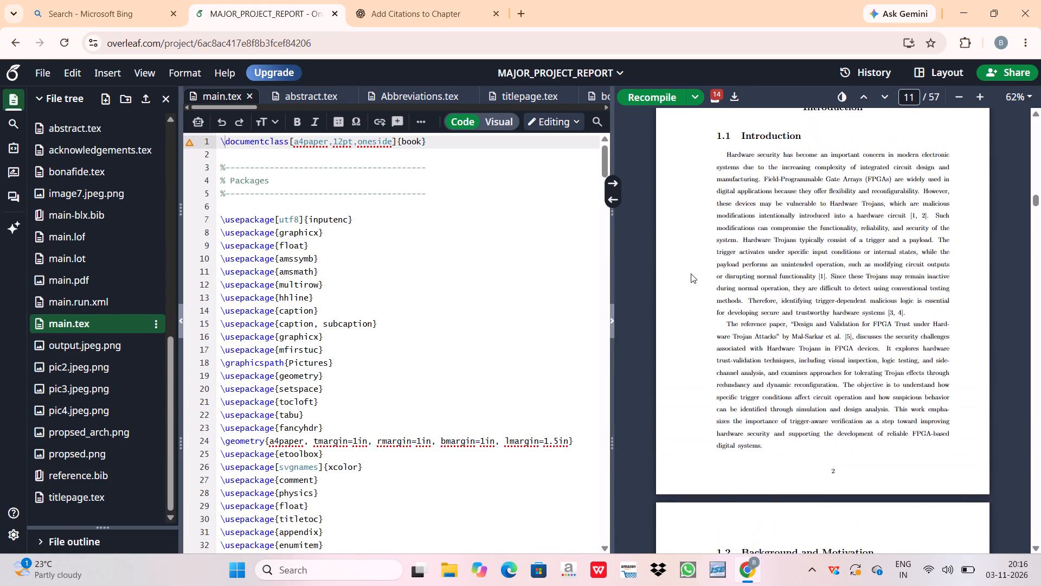
scroll(691, 273, "up", 2)
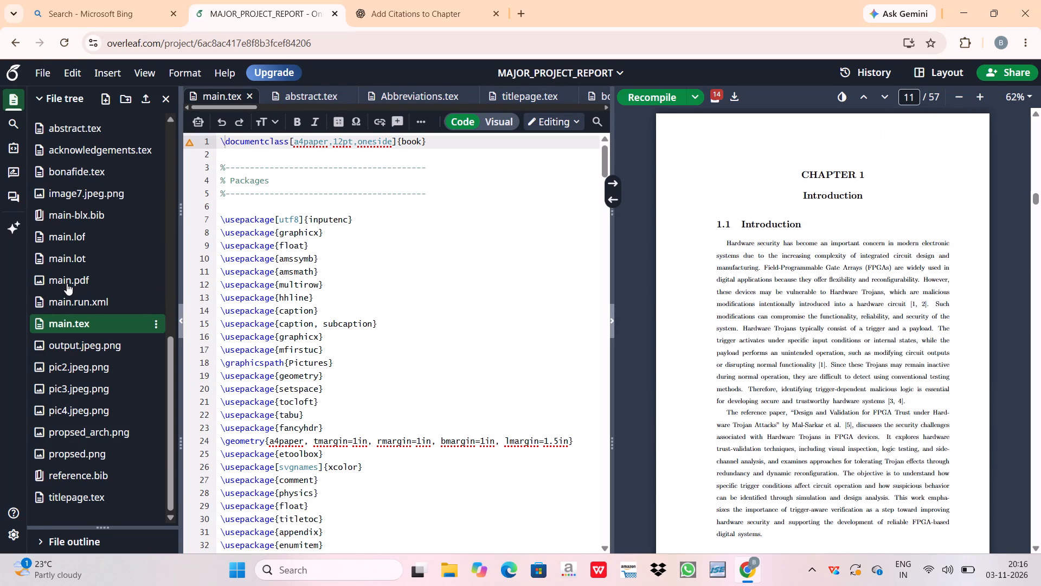
Open Chapter1.tex from the project's Chapters folder for editing.
scroll(67, 283, "up", 9)
left_click(102, 164)
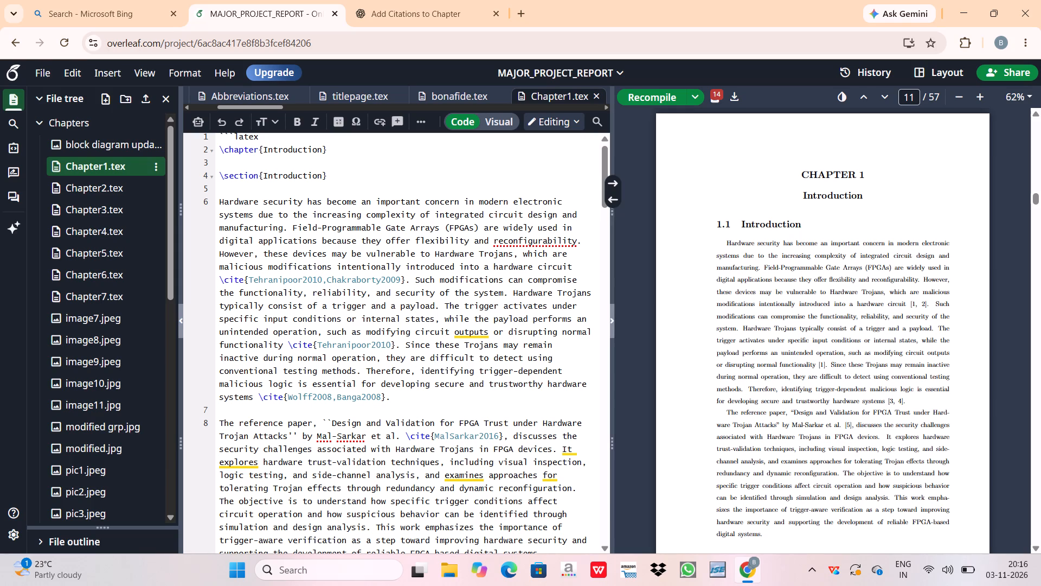
Check the citations in Chapter 1's compiled pages up to Chapter 2, and open Chapter2.tex at its beginning.
scroll(795, 392, "down", 9)
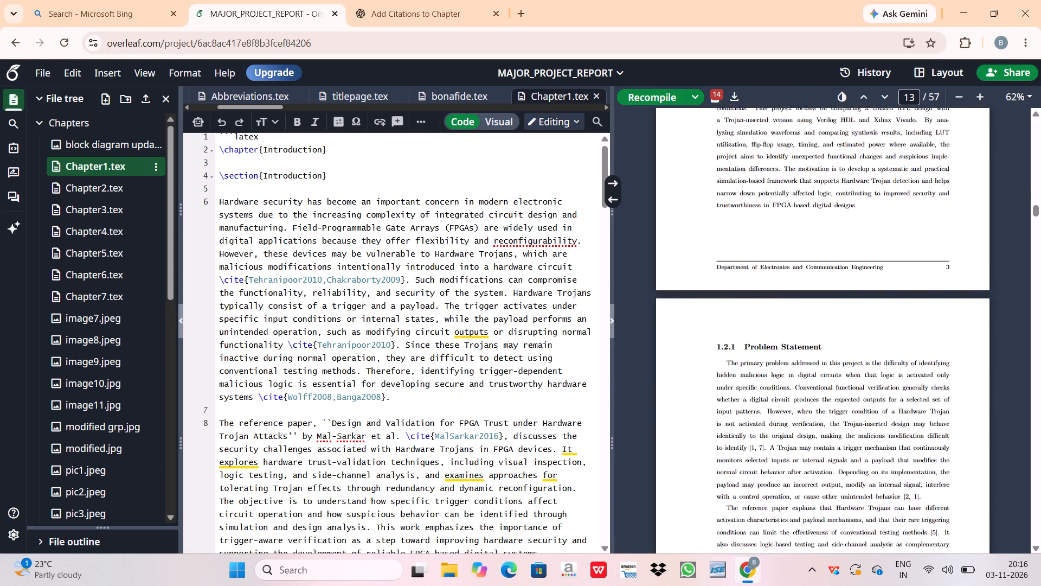
scroll(793, 360, "down", 7)
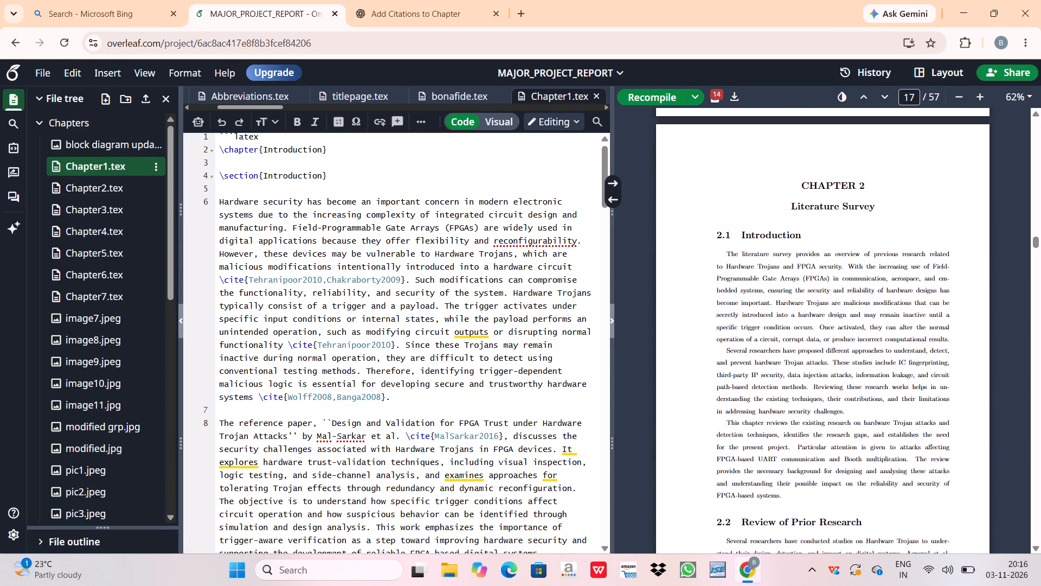
left_click(94, 188)
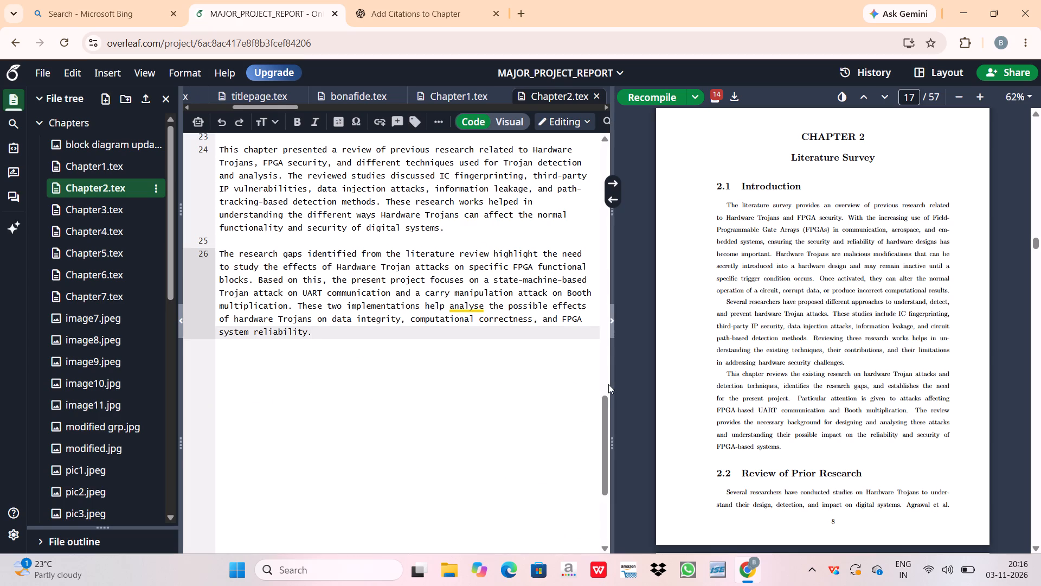
scroll(302, 163, "up", 16)
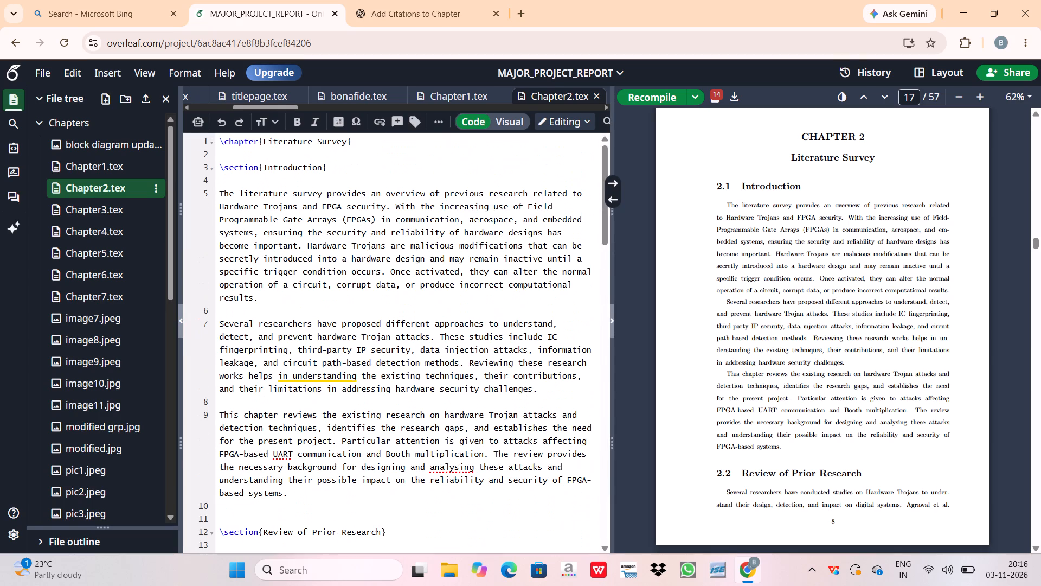
Minimize the browser window with the MAJOR_PROJECT_REPORT project to get to the desktop.
left_click(966, 22)
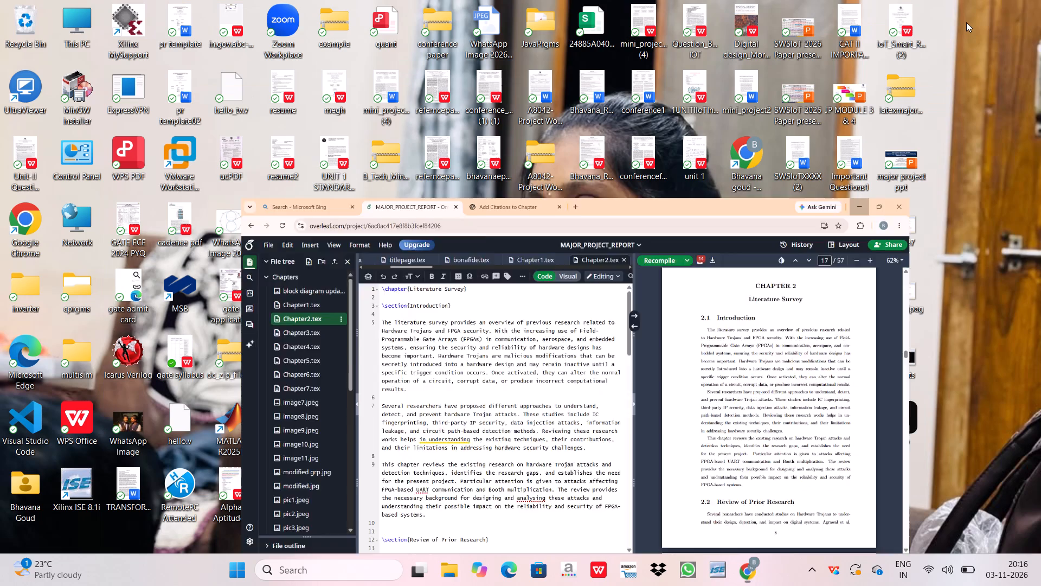
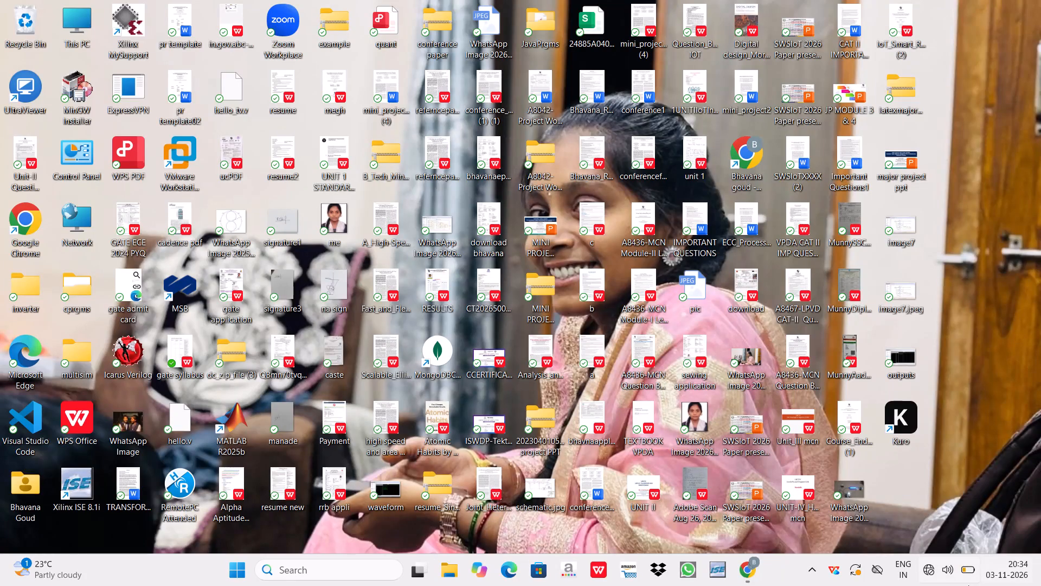
Connect the computer to the Redmi Note 11T 5G Wi-Fi network.
left_click(931, 572)
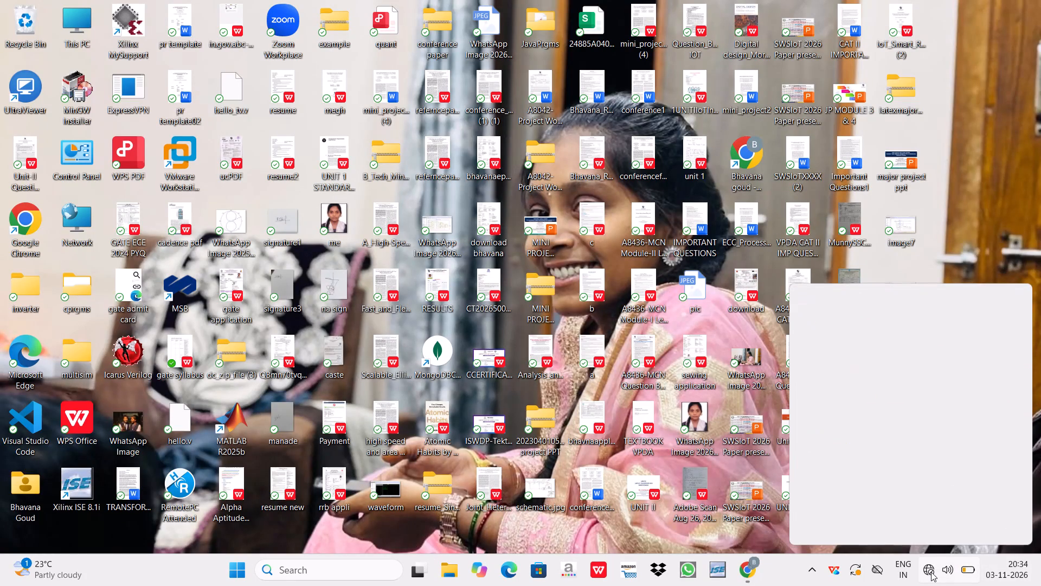
left_click(921, 307)
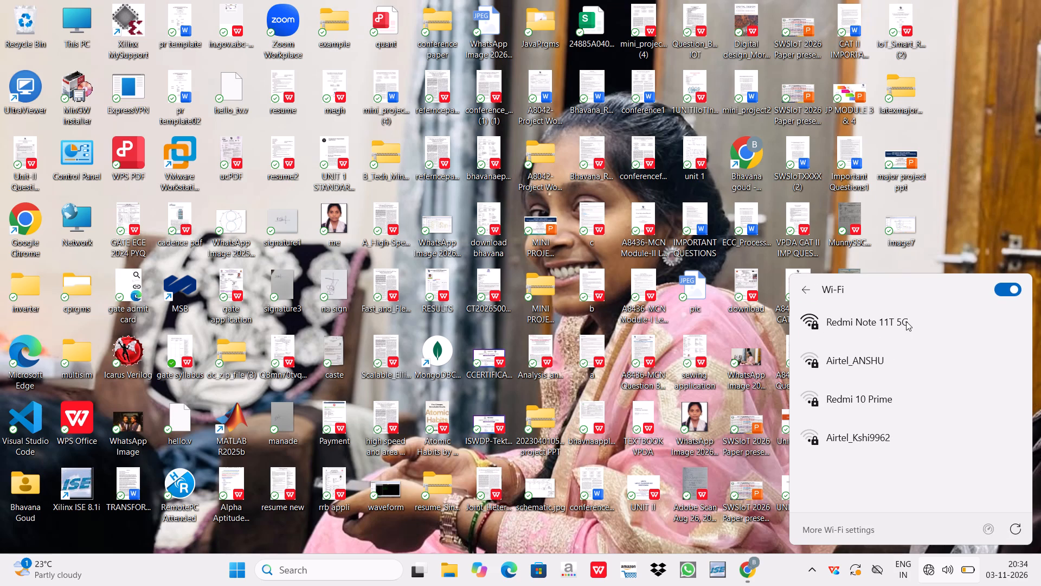
left_click(906, 321)
left_click(930, 392)
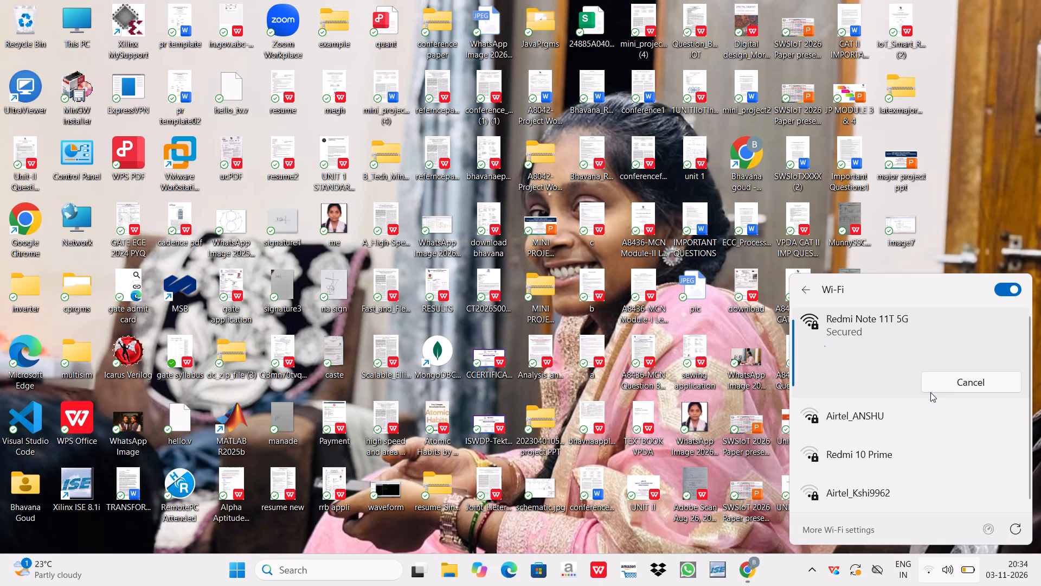
left_click(1005, 212)
Return to Overleaf in Chrome and select the Chapter2.tex source from the \chapter{Literature Survey} line onward.
left_click(717, 575)
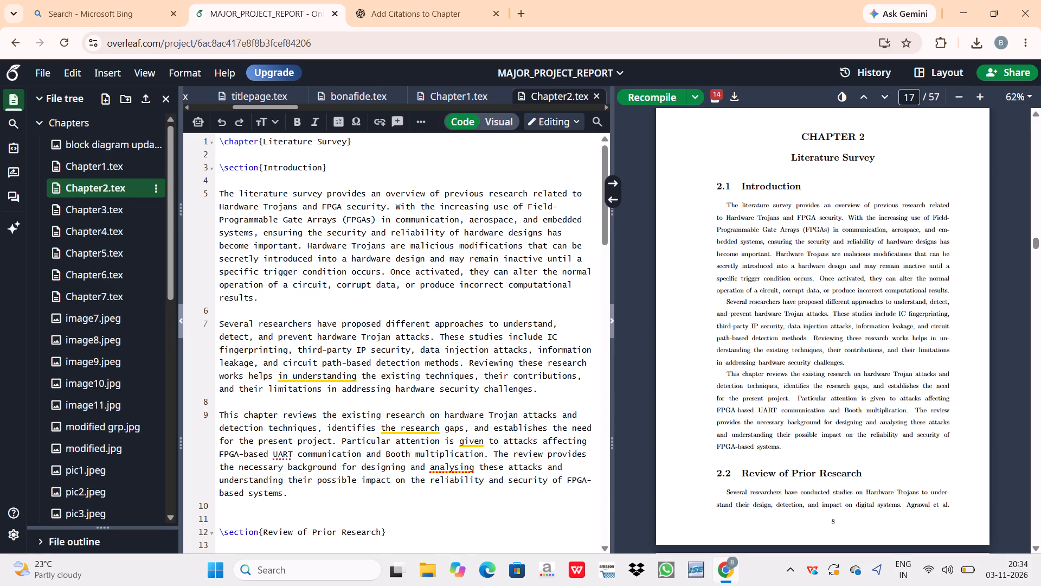
scroll(402, 307, "up", 4)
left_click_drag(218, 141, 529, 585)
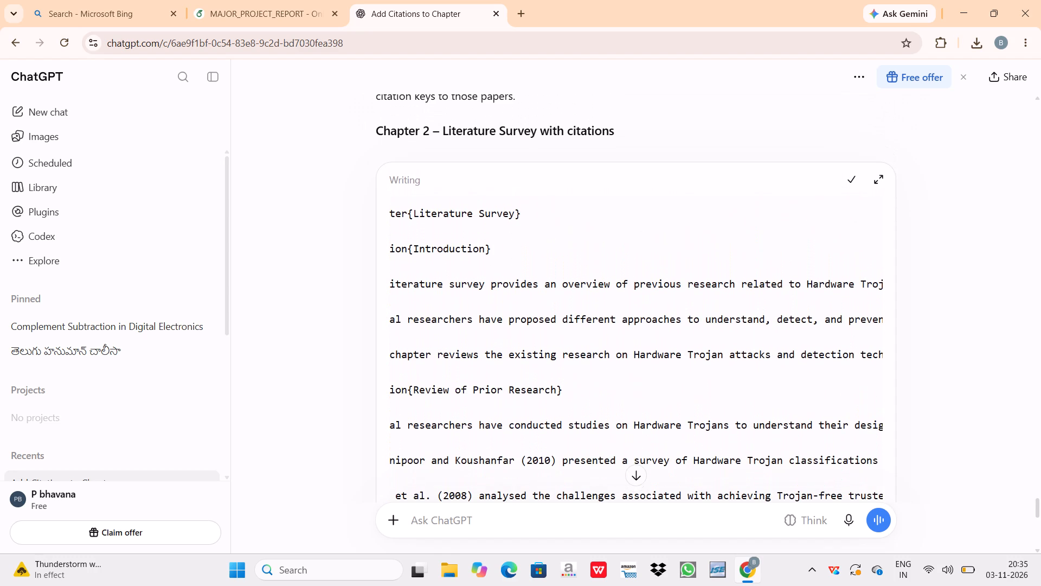
left_click(301, 18)
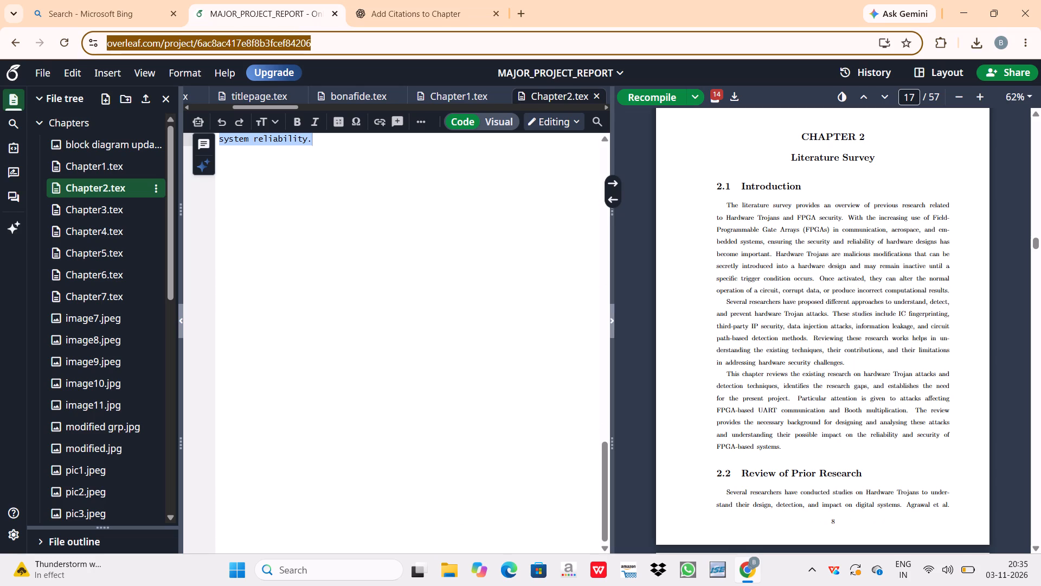
scroll(375, 240, "up", 14)
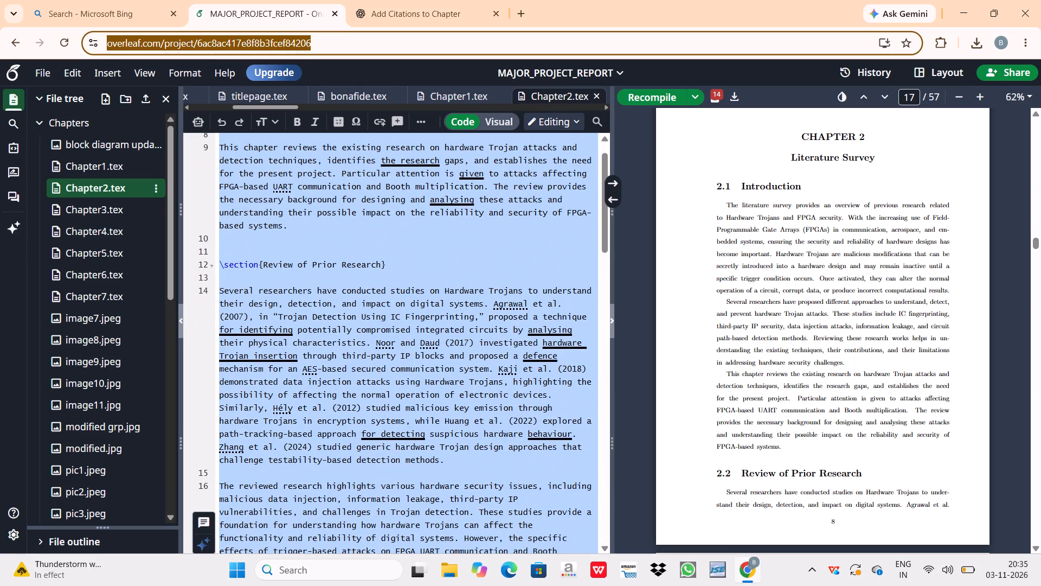
key("Delete")
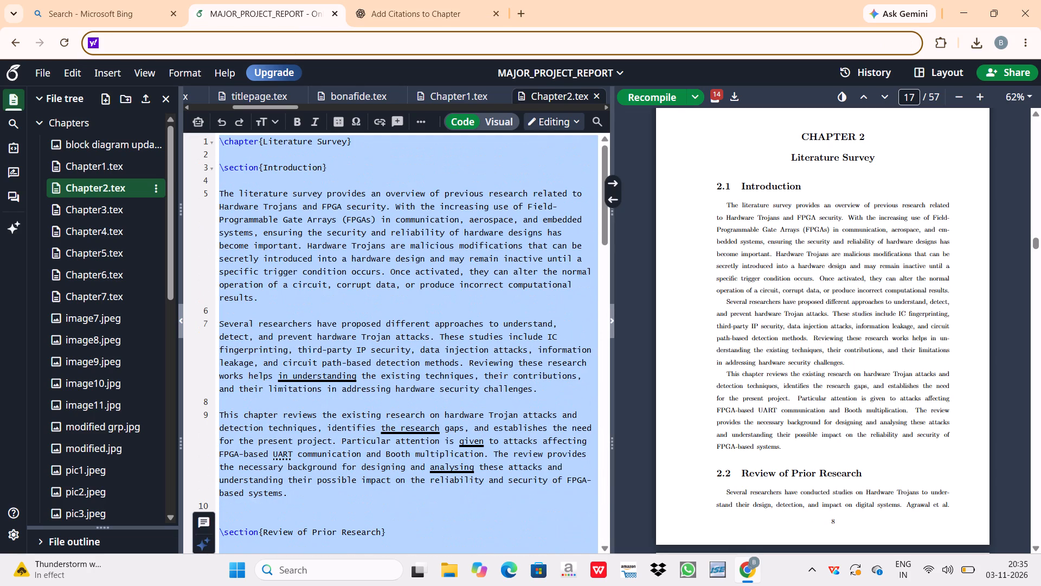
left_click(569, 411)
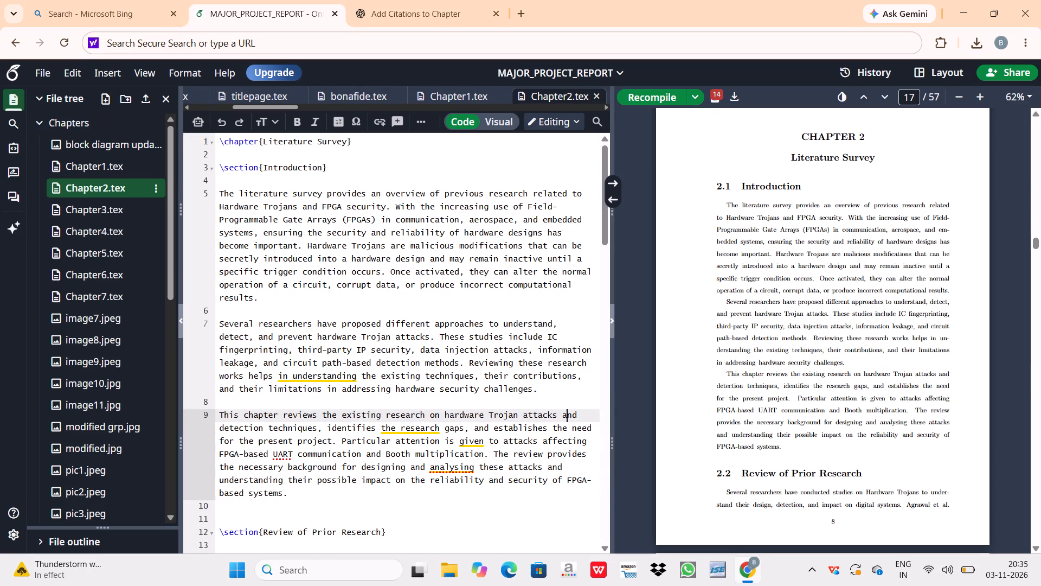
left_click_drag(221, 142, 410, 585)
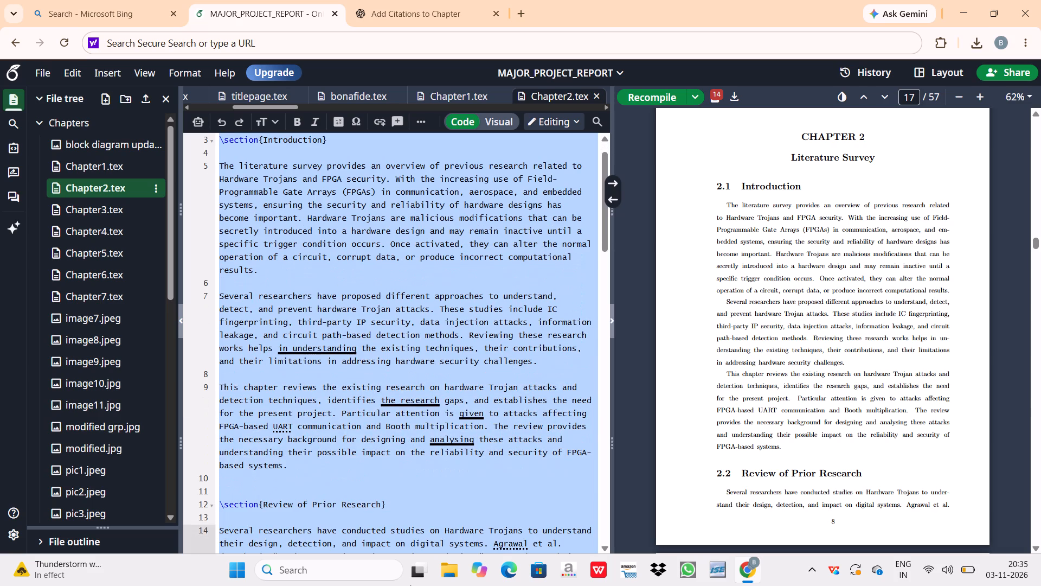
left_click(337, 368)
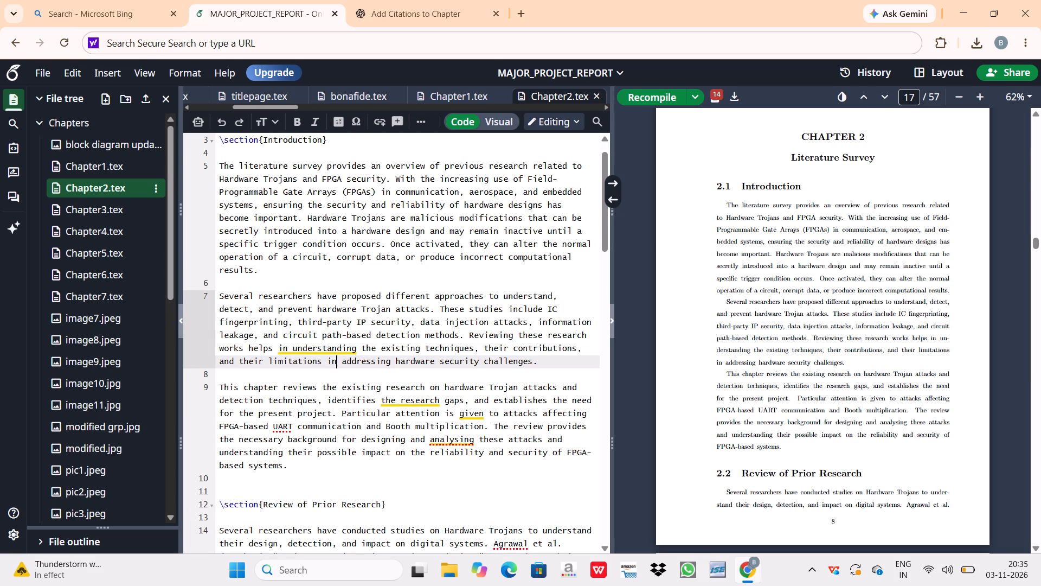
left_click_drag(217, 140, 597, 585)
key("Delete")
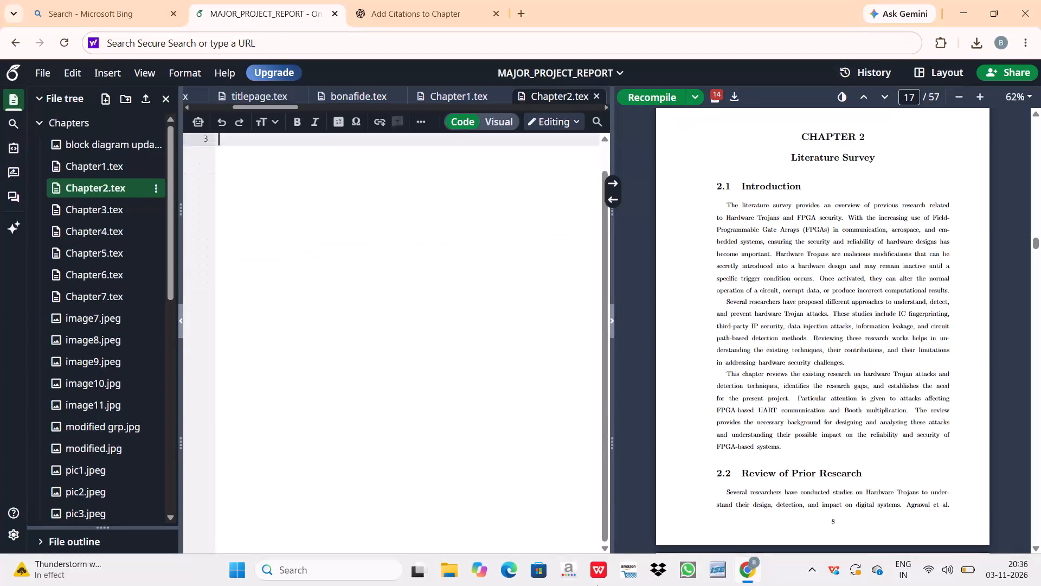
key("ctrl+v")
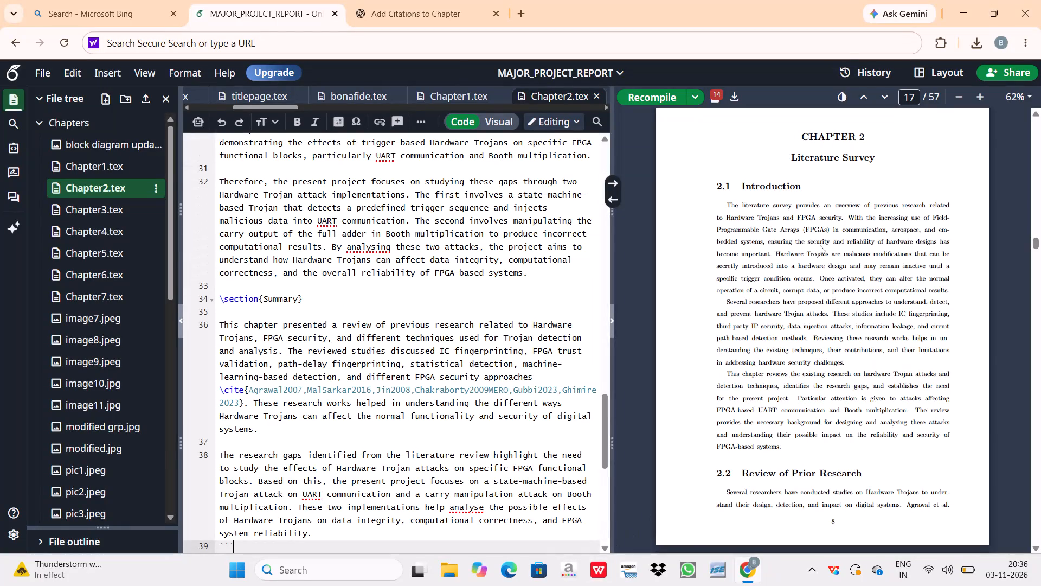
left_click(655, 93)
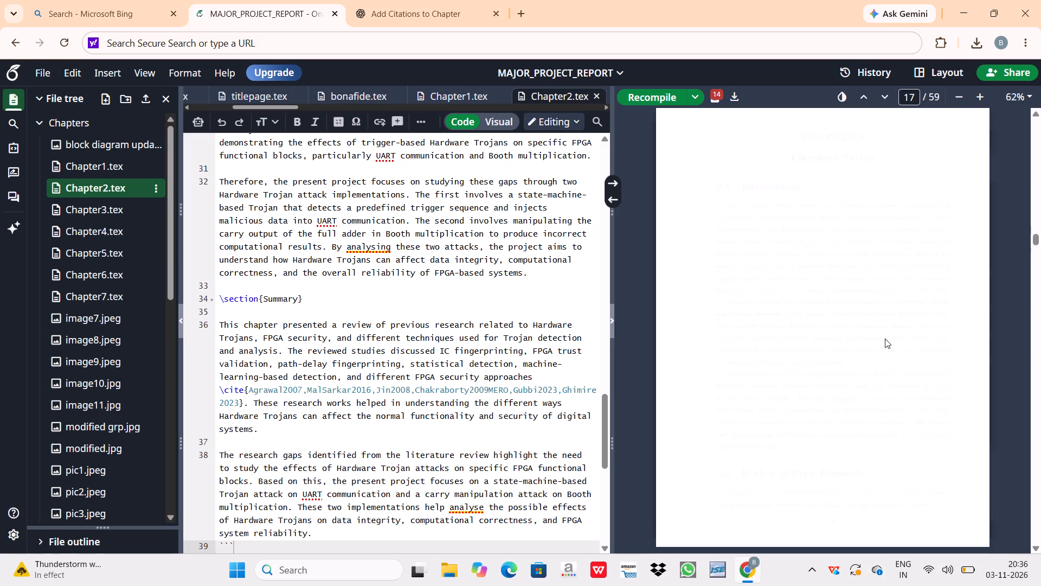
Check the compiled pages from the end of Chapter 1 through the start of the Literature Survey chapter.
scroll(885, 339, "up", 3)
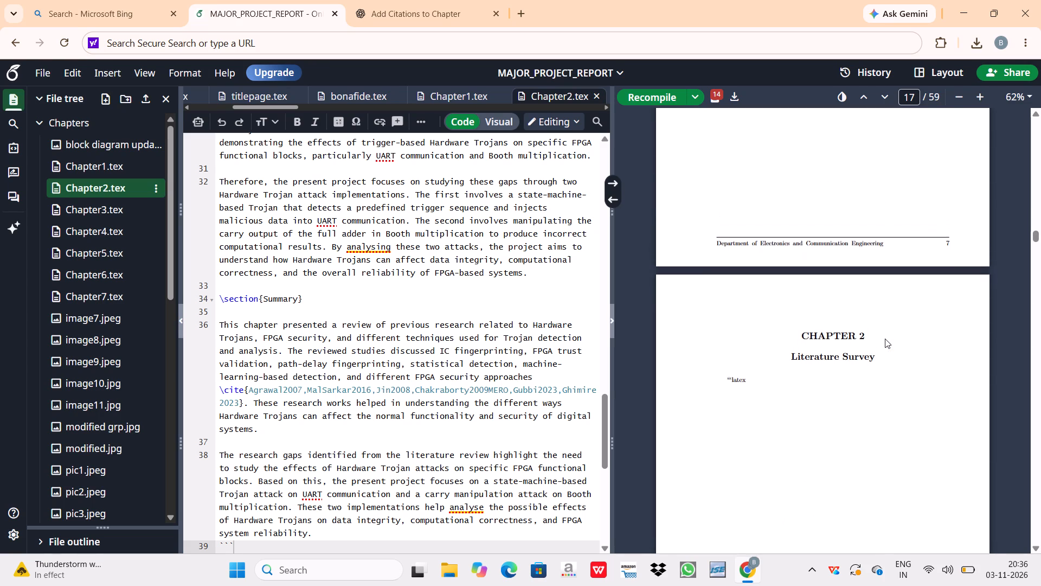
scroll(885, 339, "up", 5)
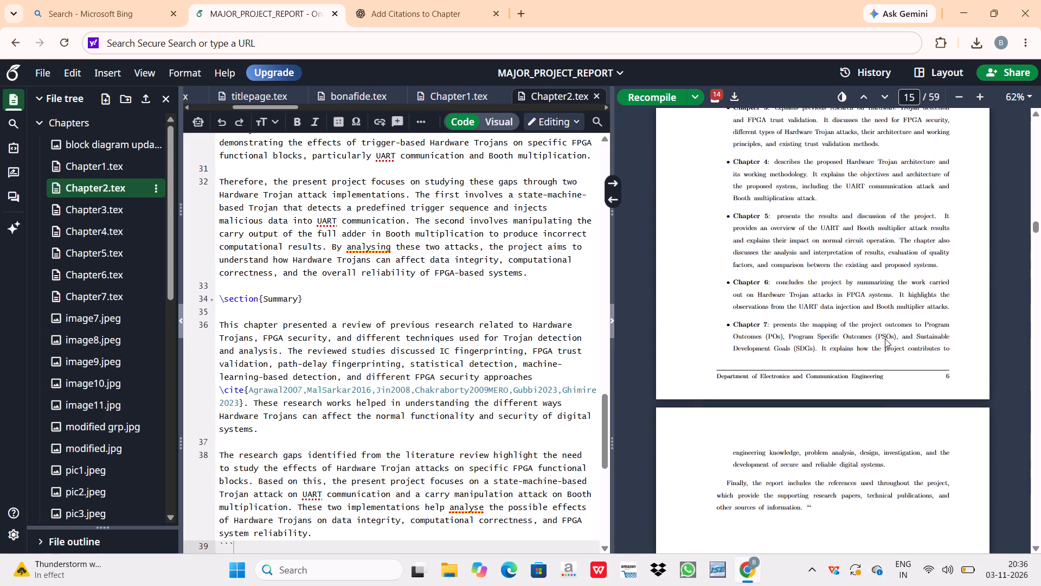
scroll(885, 339, "down", 6)
scroll(885, 339, "up", 1)
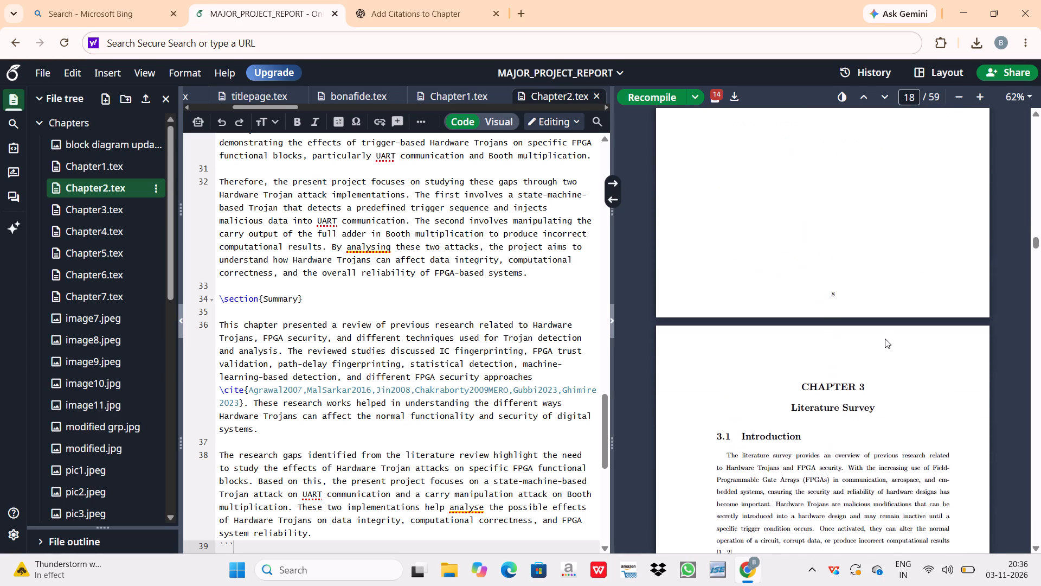
scroll(885, 339, "up", 1)
scroll(885, 339, "down", 2)
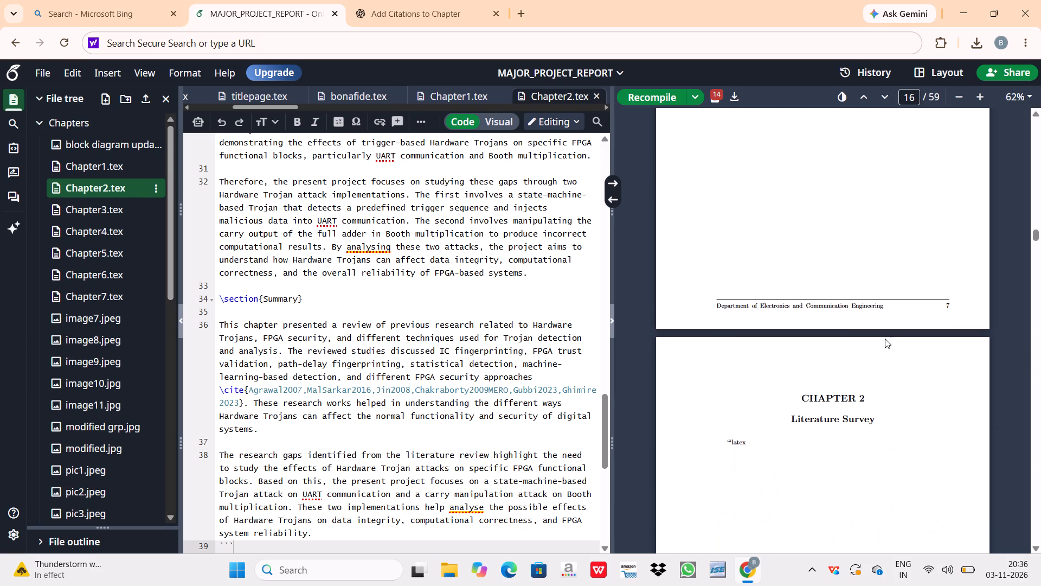
scroll(885, 339, "down", 1)
Remove the stray ```latex text from line 3 of Chapter2.tex and recompile the report.
scroll(415, 358, "up", 16)
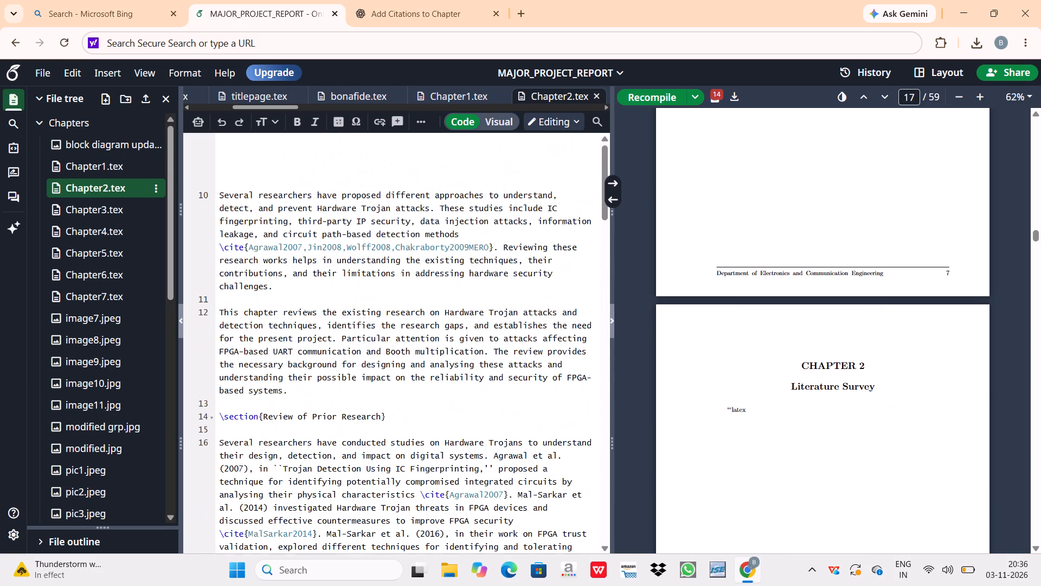
left_click(271, 164)
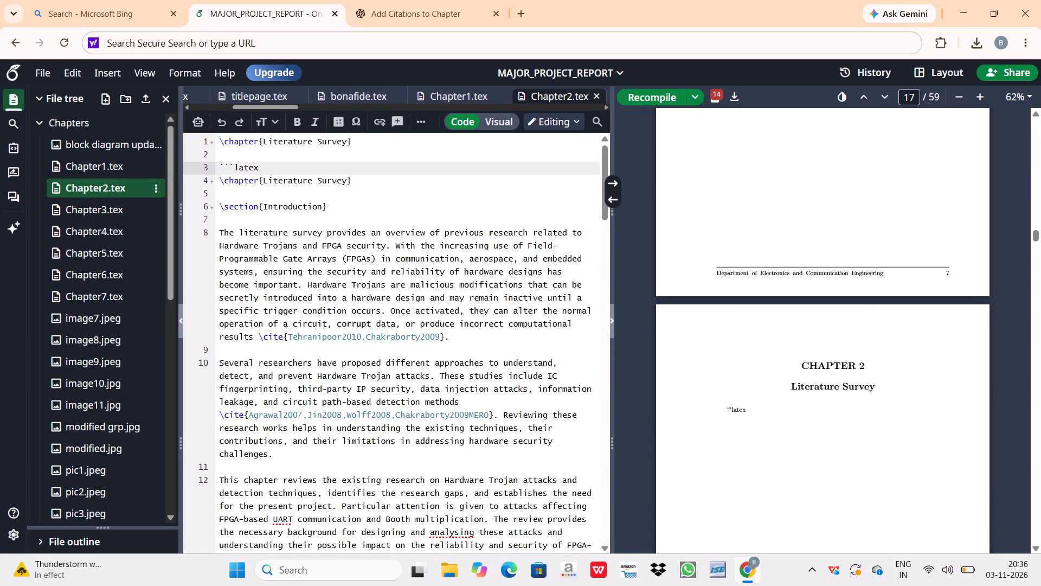
key("BackSpace")
key("BackSpace")
key("BackSpace")
key("BackSpace")
key("BackSpace")
key("BackSpace")
key("BackSpace")
key("BackSpace")
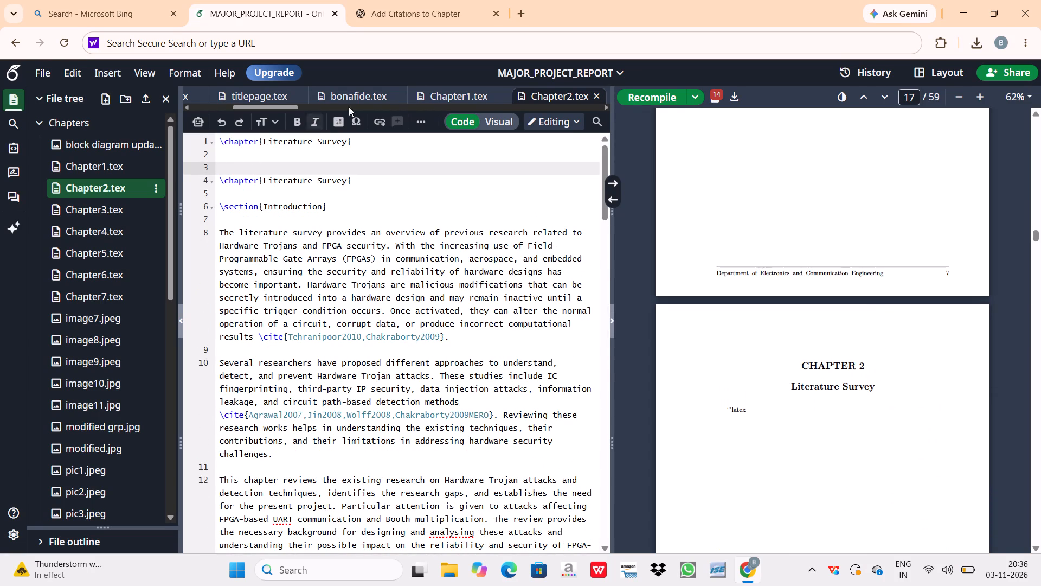
left_click(665, 95)
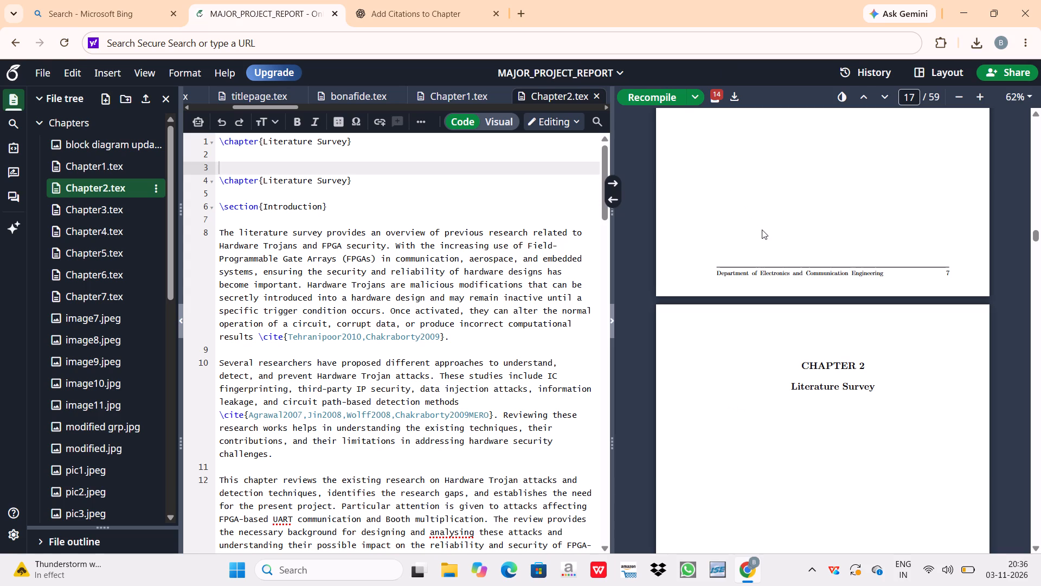
Check the compiled pages around the two Literature Survey chapter headings and the end of Chapter 1.
scroll(762, 230, "down", 5)
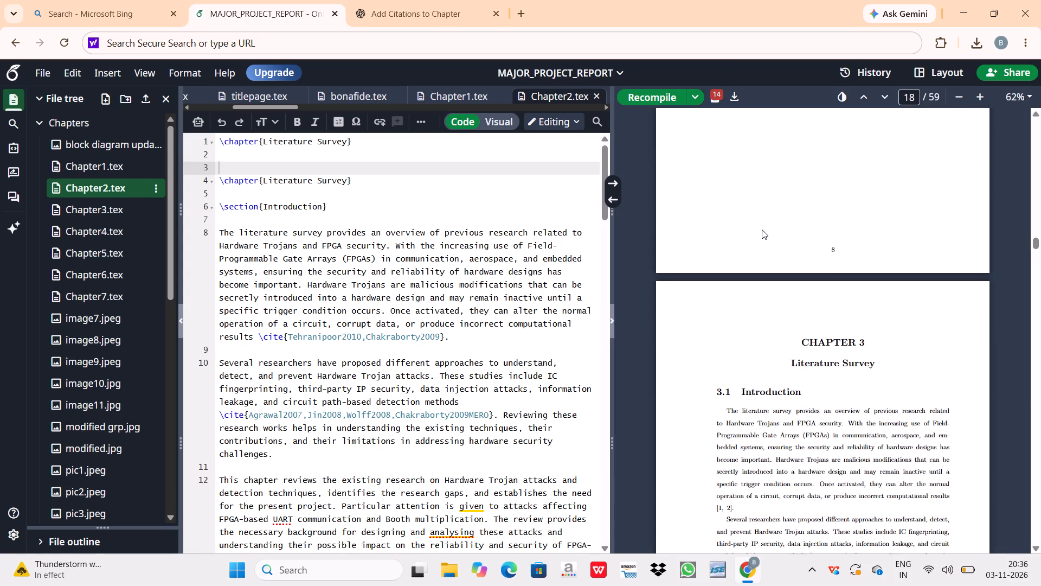
scroll(762, 230, "up", 8)
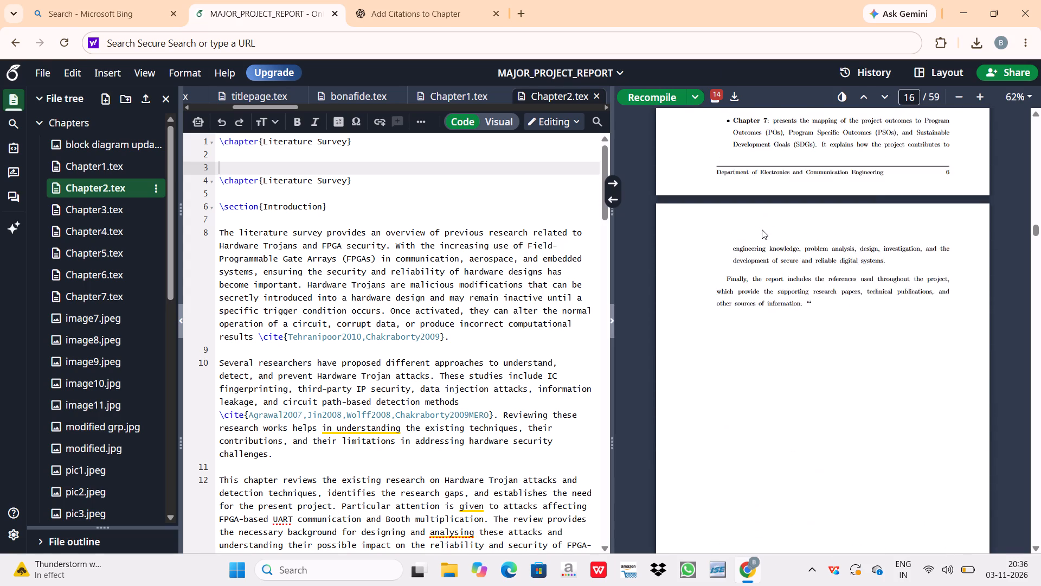
scroll(762, 230, "up", 2)
scroll(762, 230, "down", 1)
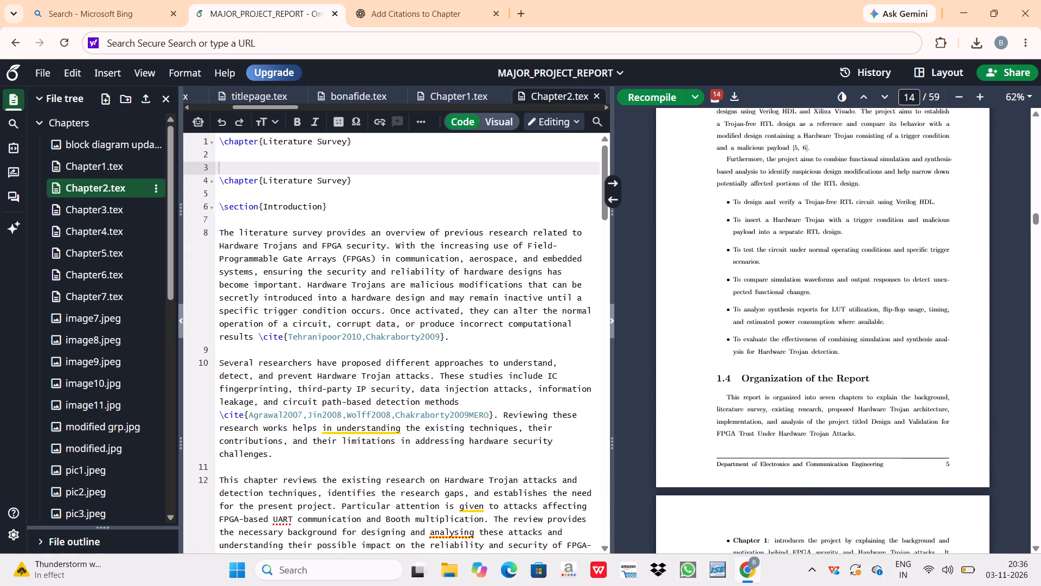
scroll(762, 230, "down", 1)
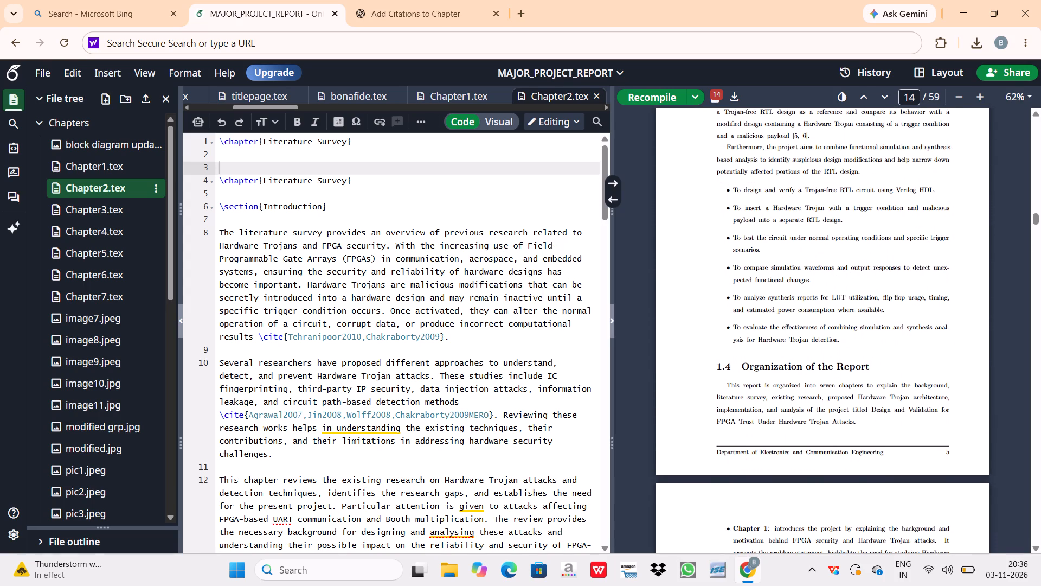
Delete the duplicate \chapter{Literature Survey} heading on line 1 of Chapter2.tex and recompile the report.
left_click(361, 138)
key("BackSpace")
key("BackSpace")
key("BackSpace")
key("BackSpace")
key("BackSpace")
key("BackSpace")
key("BackSpace")
key("BackSpace")
key("BackSpace")
key("BackSpace")
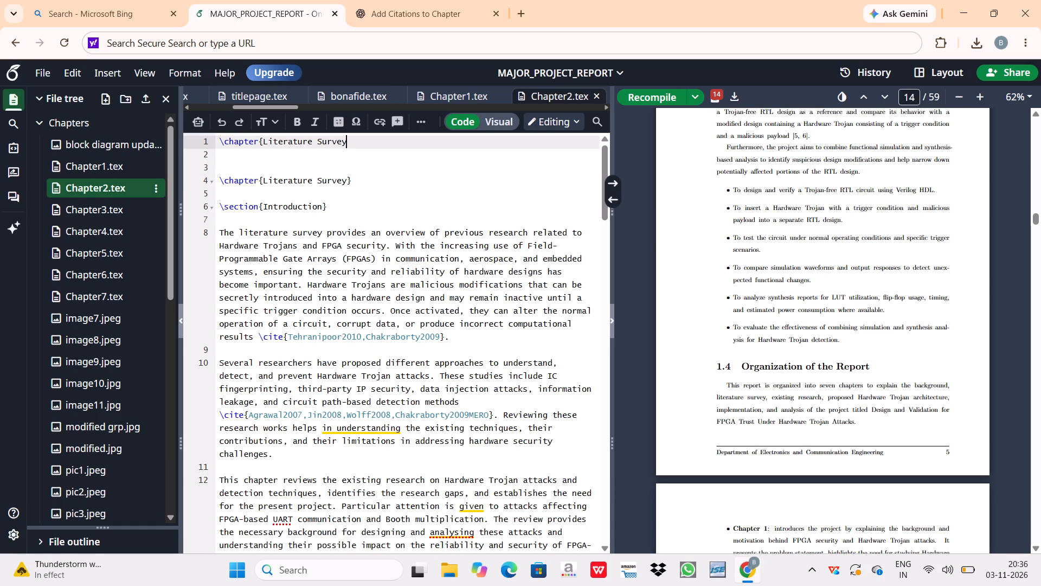
key("BackSpace")
key("BackSpace")
key("BackSpace")
key("BackSpace")
key("BackSpace")
key("BackSpace")
key("BackSpace")
key("BackSpace")
key("BackSpace")
key("BackSpace")
key("BackSpace")
key("BackSpace")
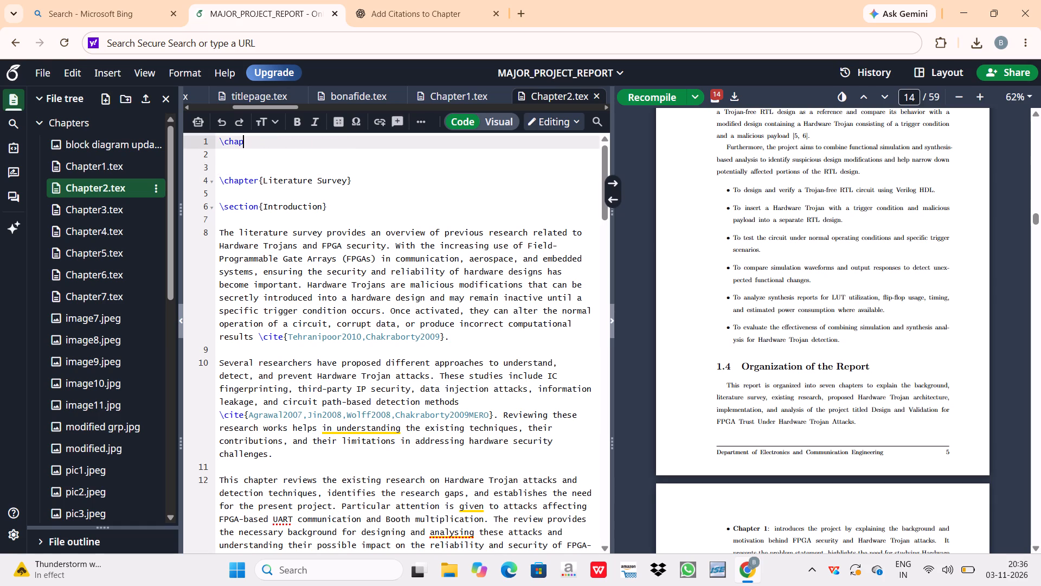
key("BackSpace")
key("BackSpace")
key("BackSpace")
key("BackSpace")
key("BackSpace")
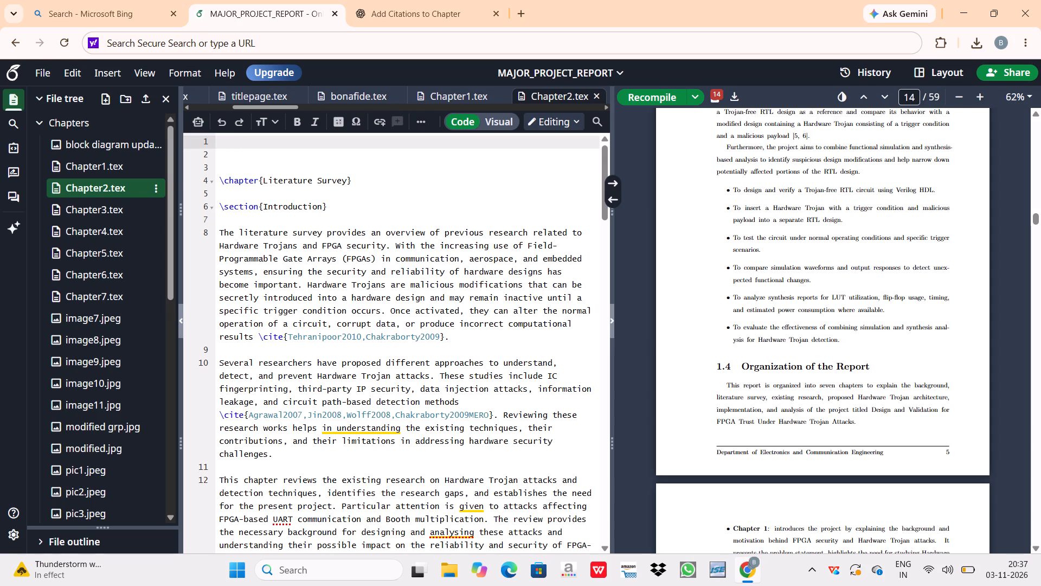
left_click(658, 99)
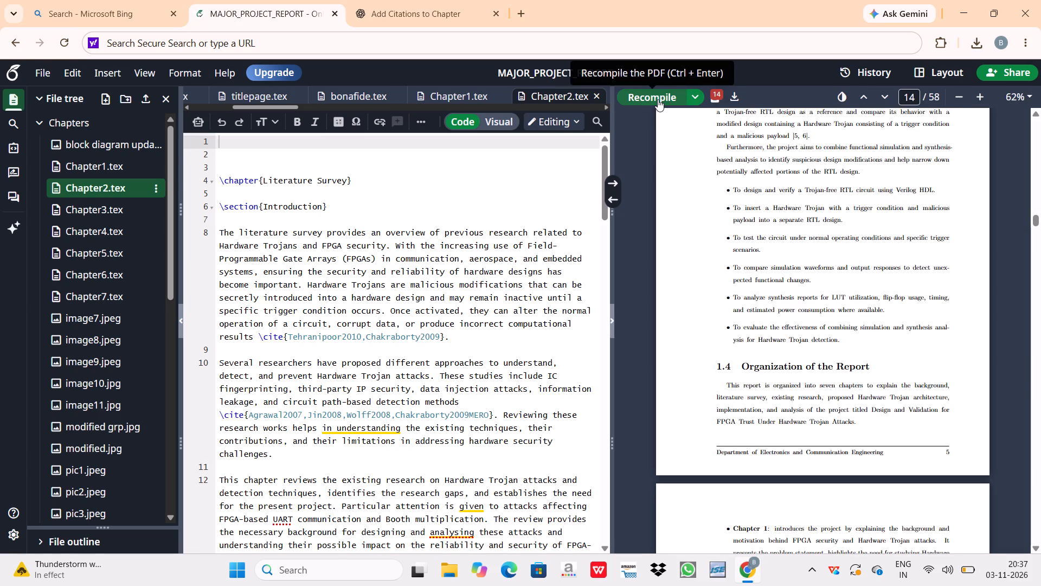
Review the compiled Literature Survey chapter and the following Chapter 3 pages, checking headings, citations and layout.
scroll(742, 156, "down", 5)
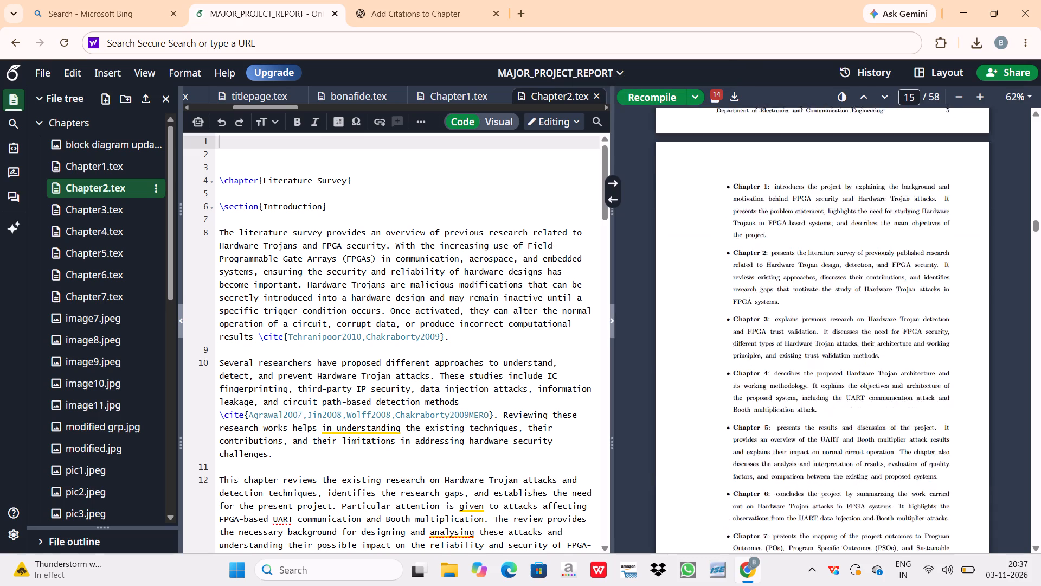
scroll(742, 156, "down", 8)
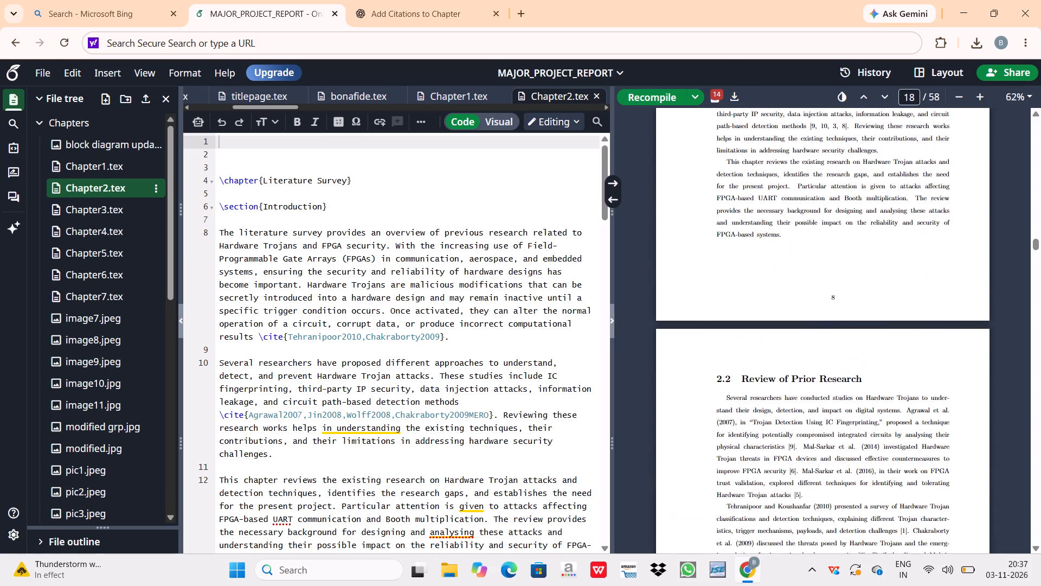
scroll(742, 156, "up", 3)
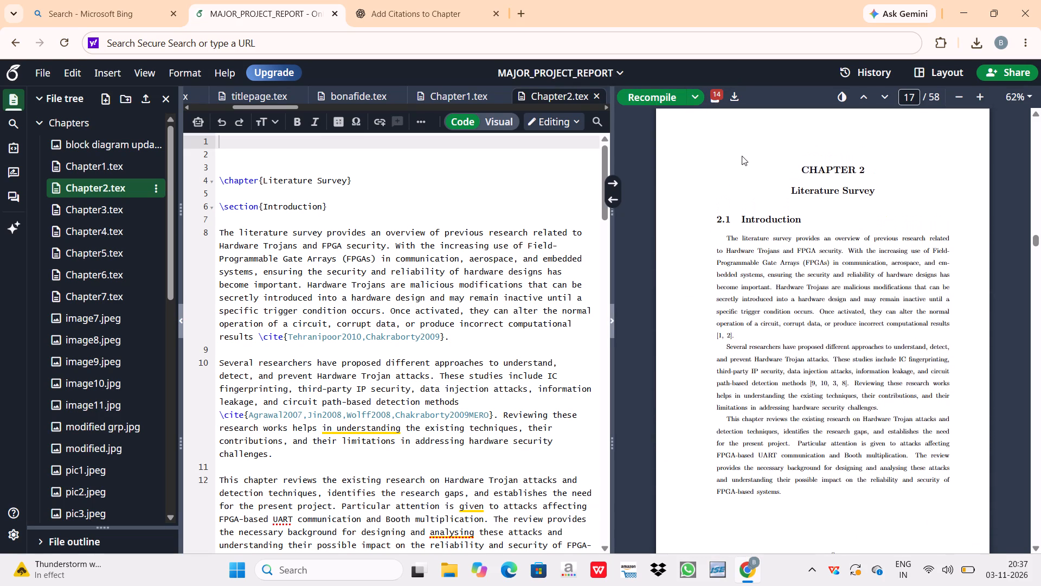
scroll(742, 156, "down", 2)
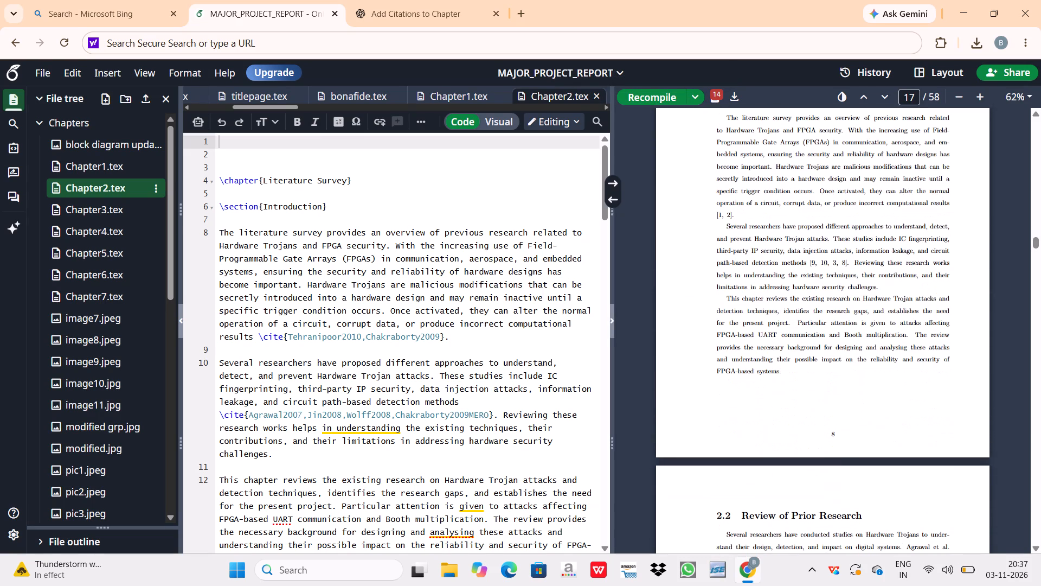
scroll(742, 156, "down", 5)
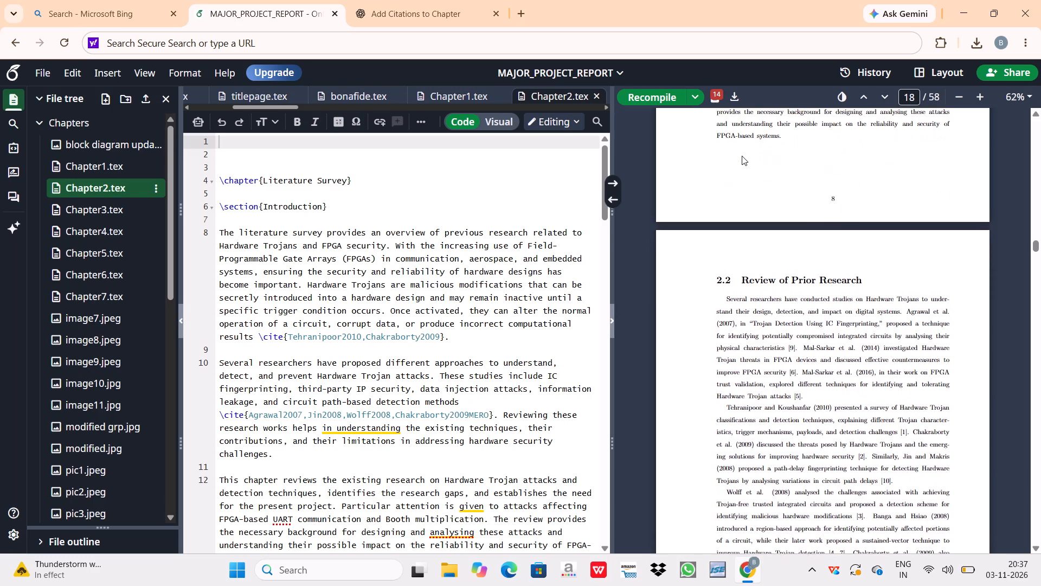
scroll(742, 156, "down", 6)
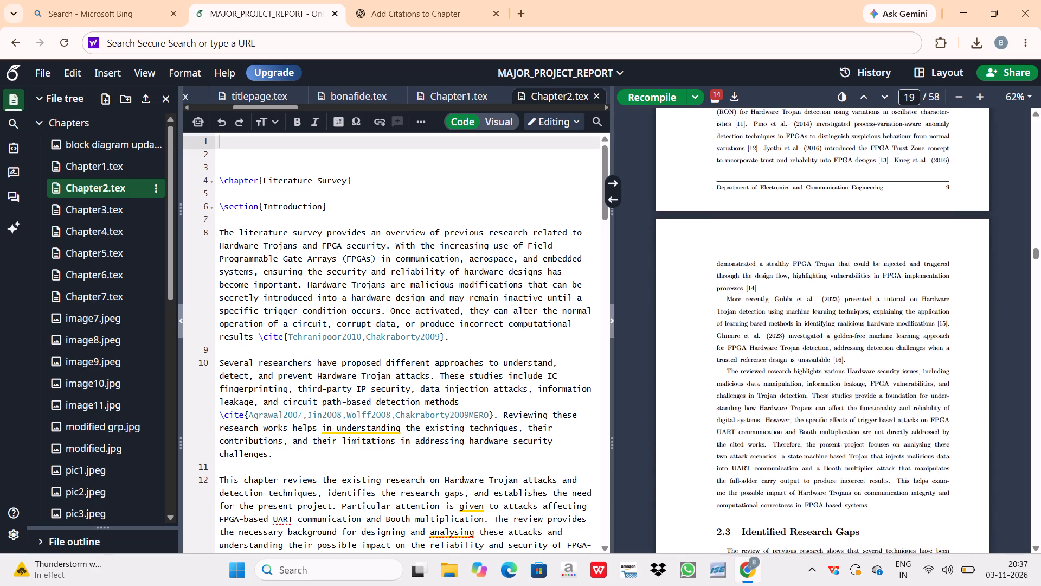
scroll(742, 156, "down", 14)
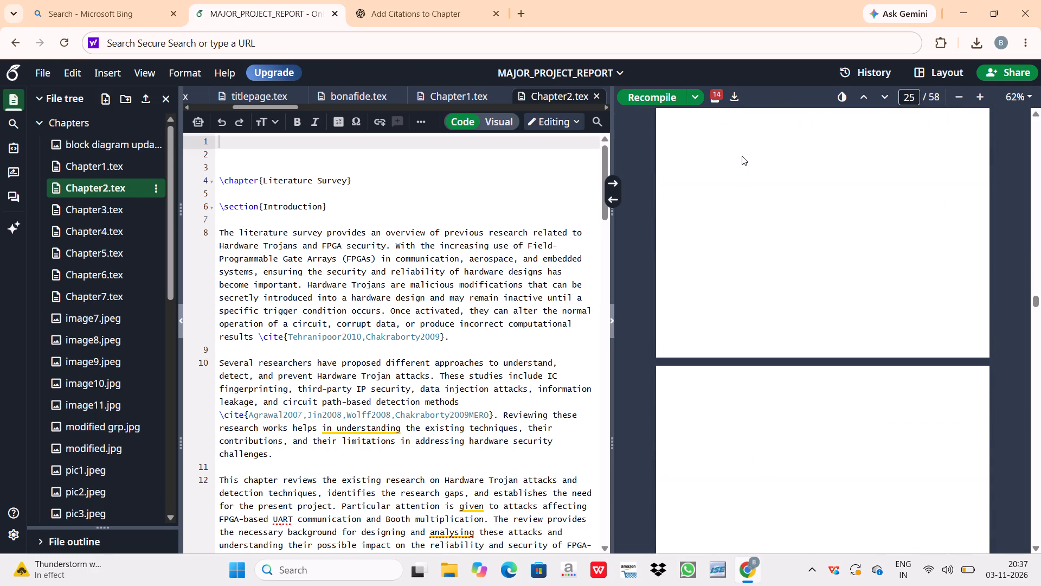
scroll(742, 156, "down", 1)
scroll(742, 156, "up", 6)
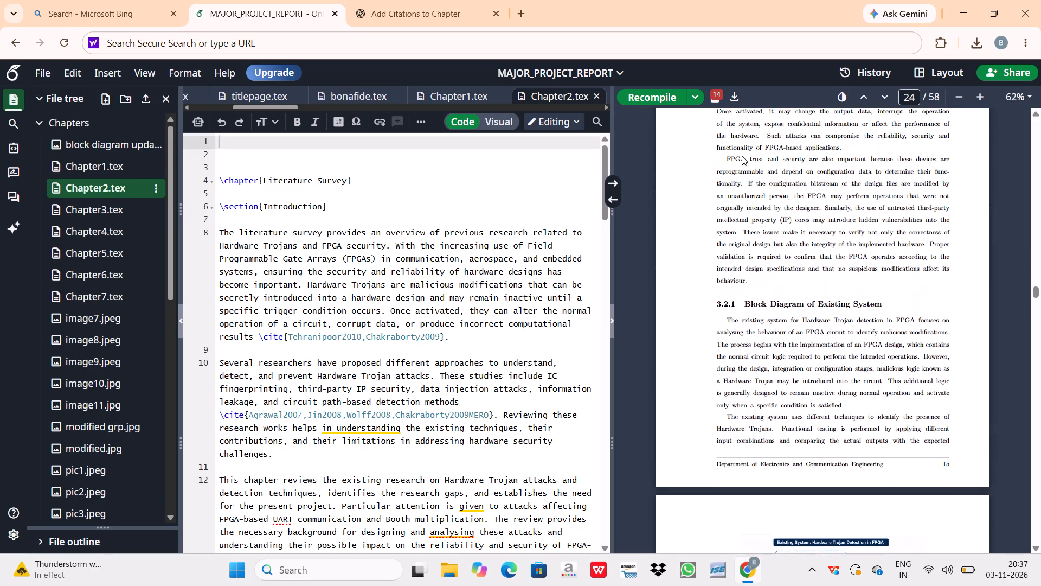
scroll(742, 156, "up", 4)
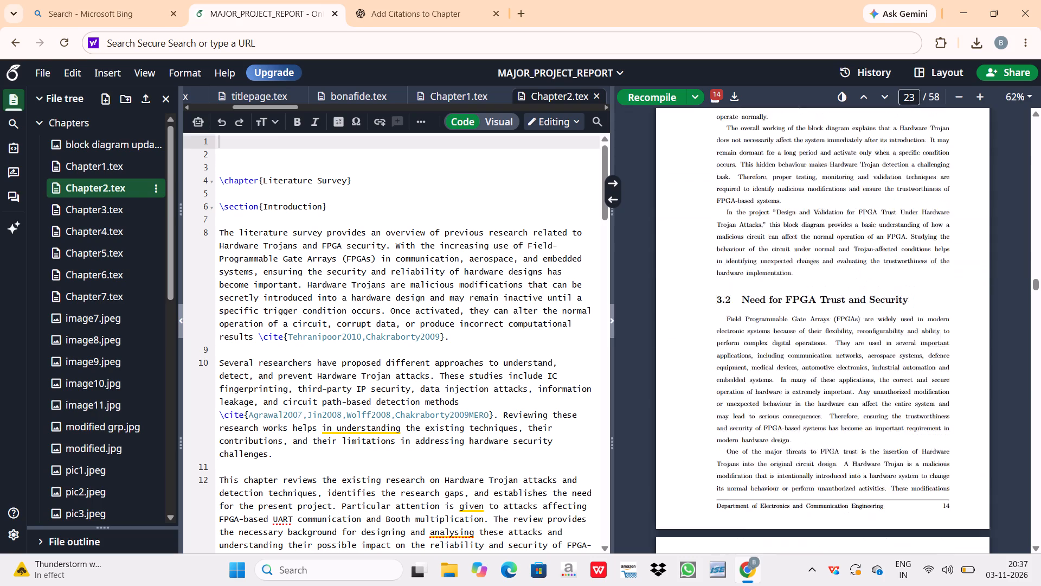
scroll(742, 156, "up", 3)
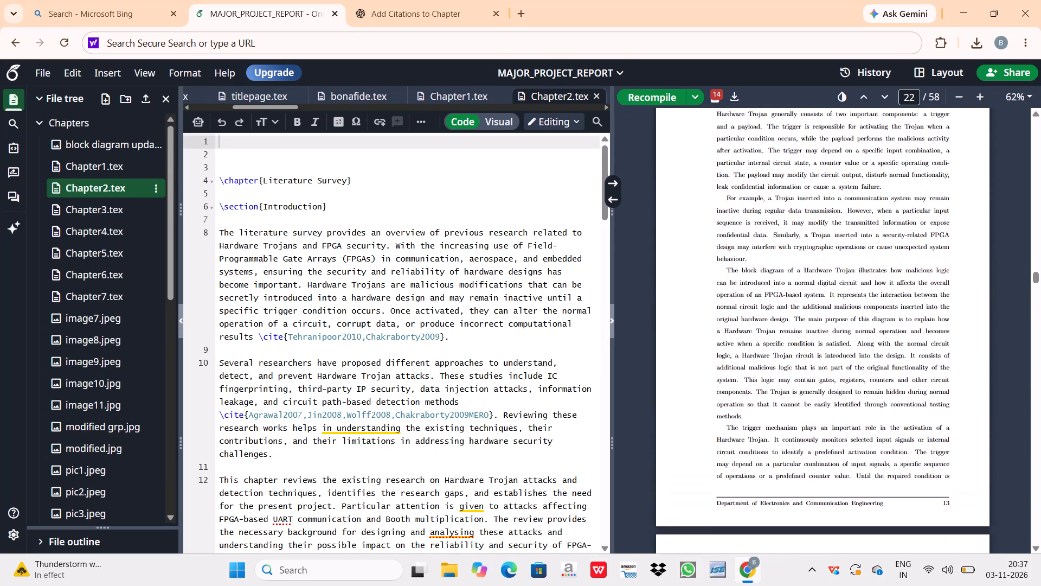
scroll(742, 156, "up", 5)
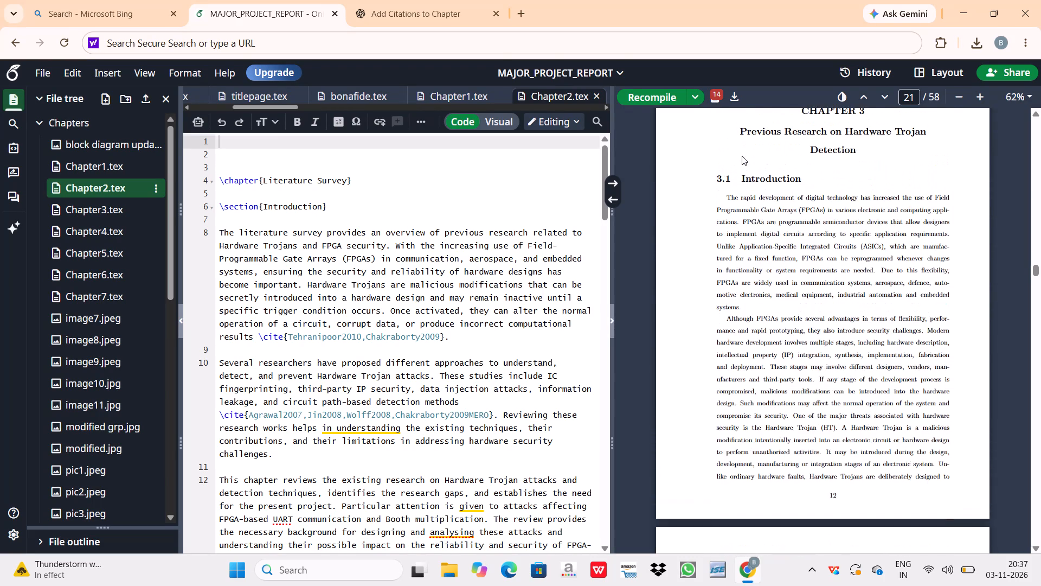
scroll(742, 156, "up", 1)
left_click(115, 207)
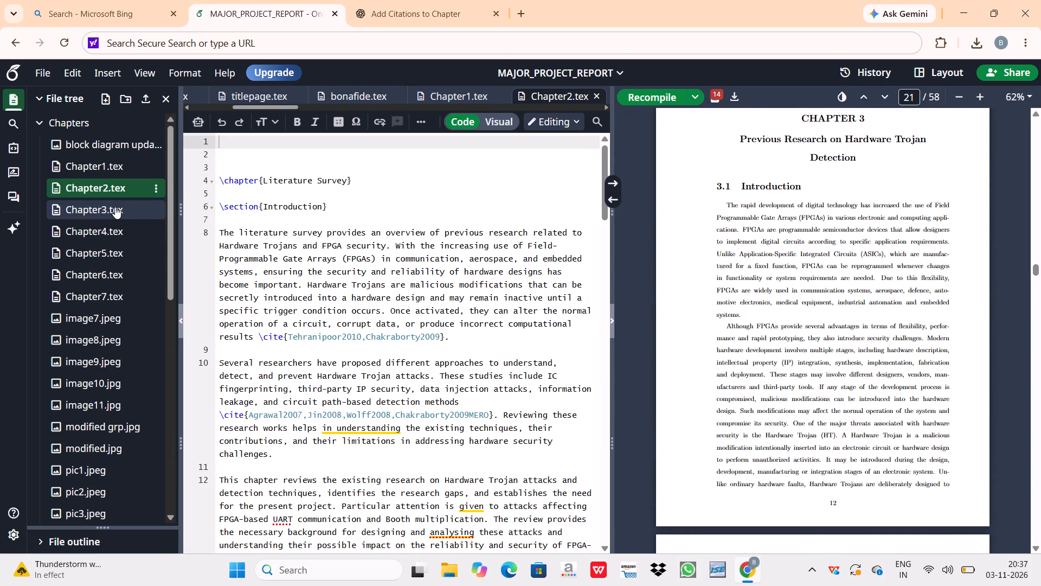
scroll(370, 292, "up", 9)
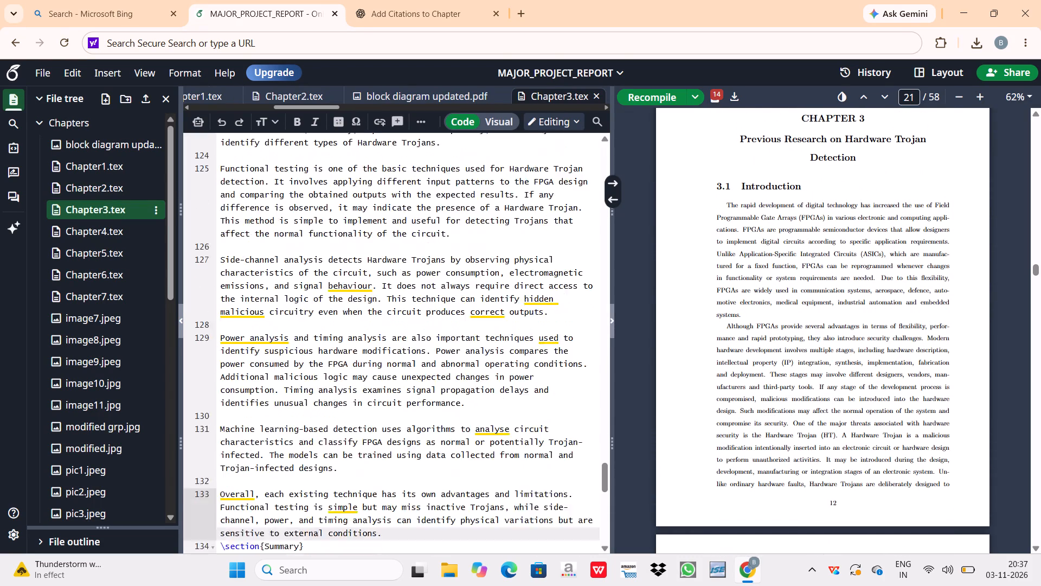
scroll(370, 292, "up", 20)
scroll(370, 292, "up", 3)
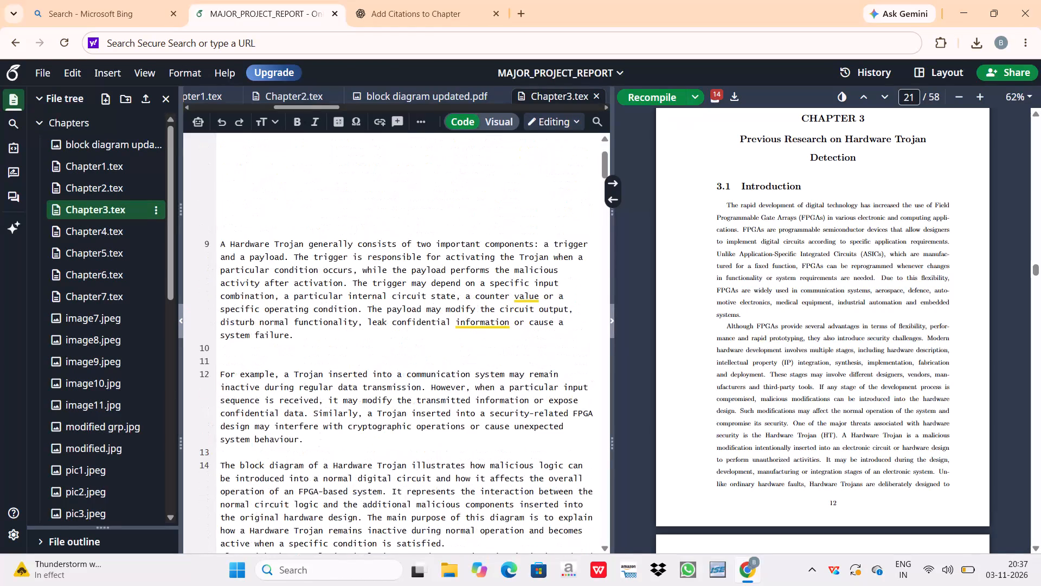
left_click_drag(219, 137, 414, 359)
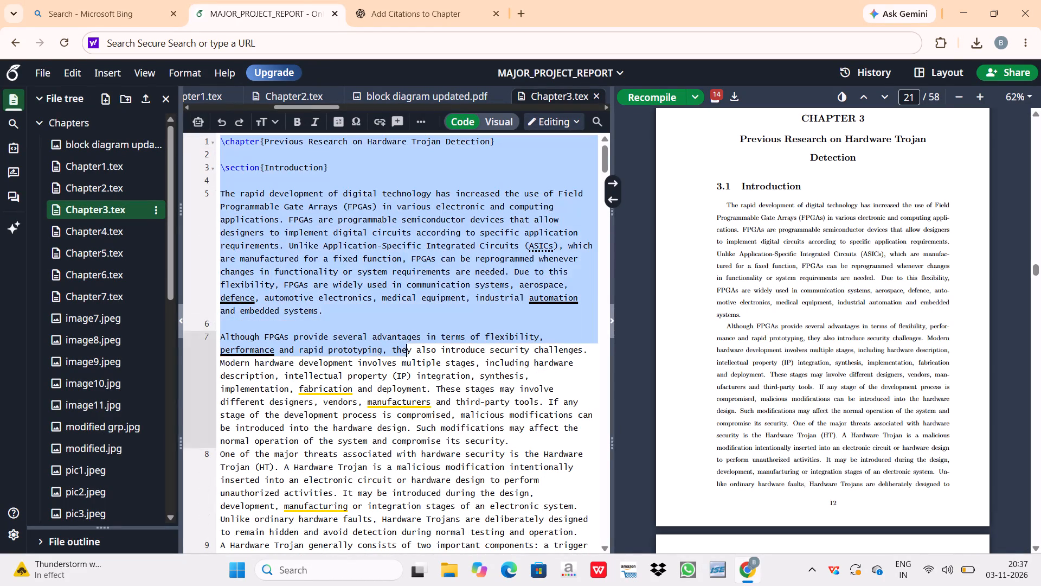
left_click_drag(414, 359, 481, 553)
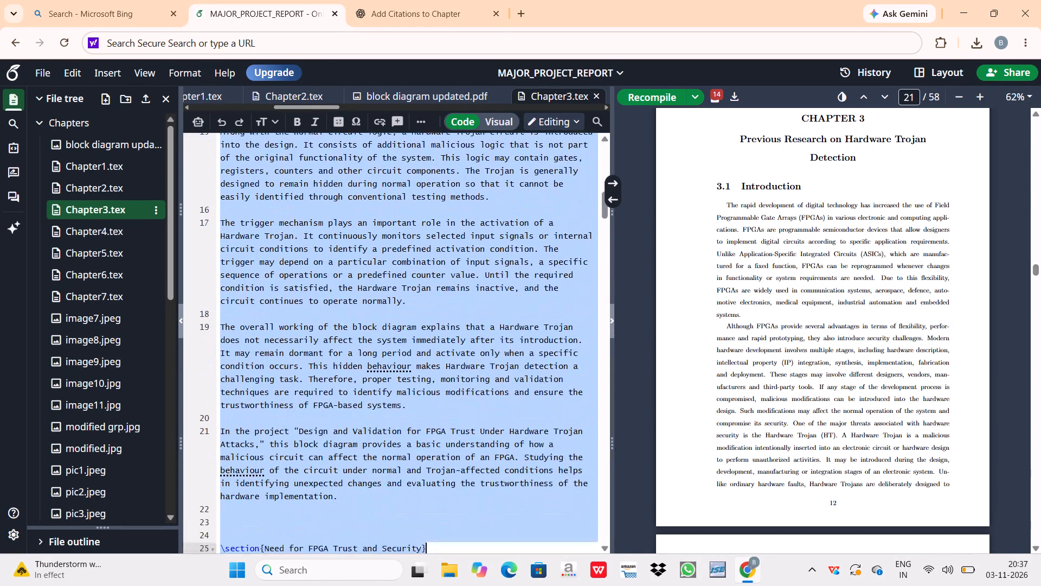
left_click_drag(481, 553, 508, 559)
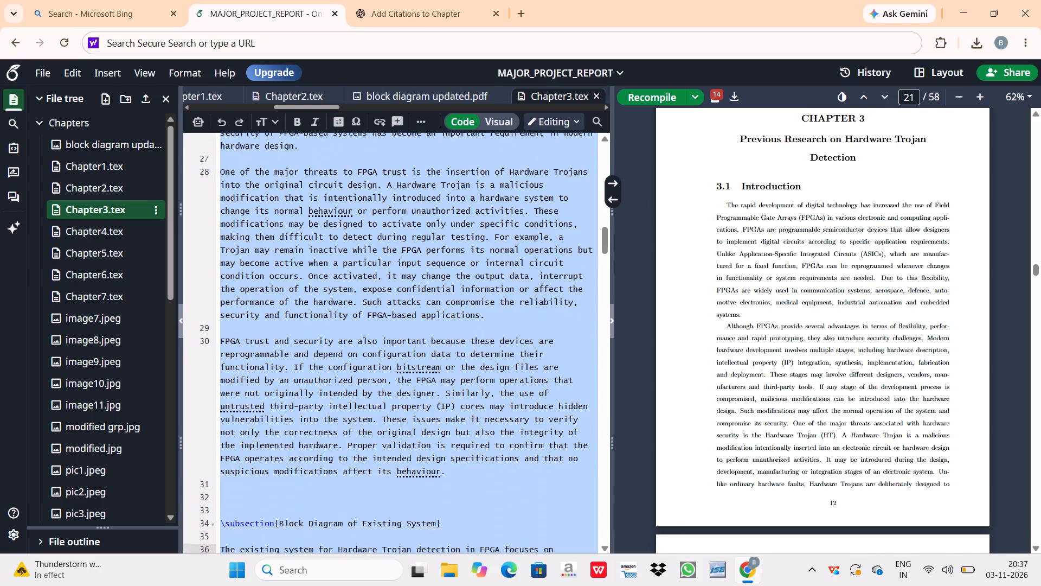
left_click_drag(508, 559, 507, 551)
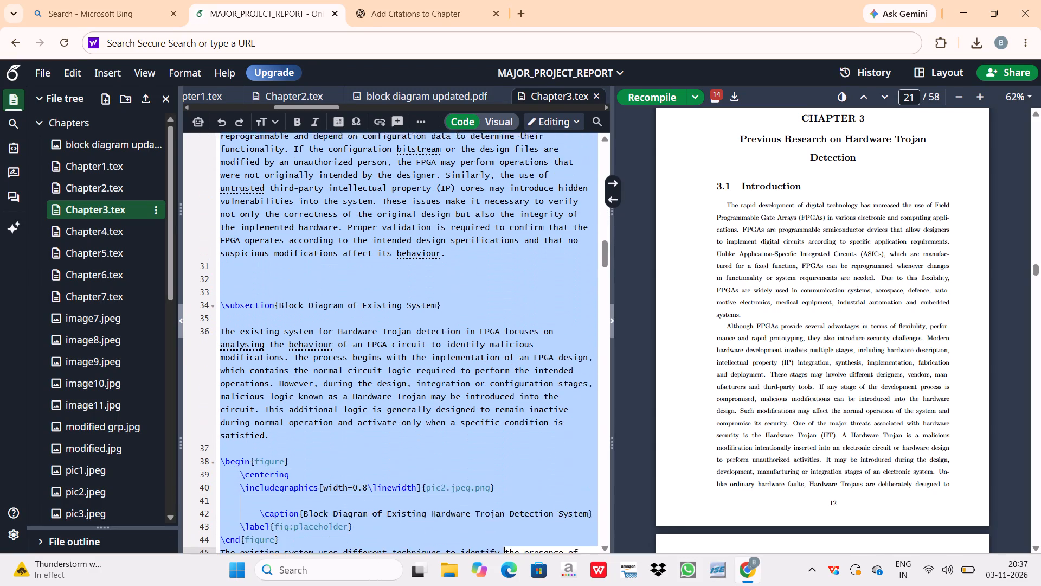
left_click_drag(507, 551, 511, 566)
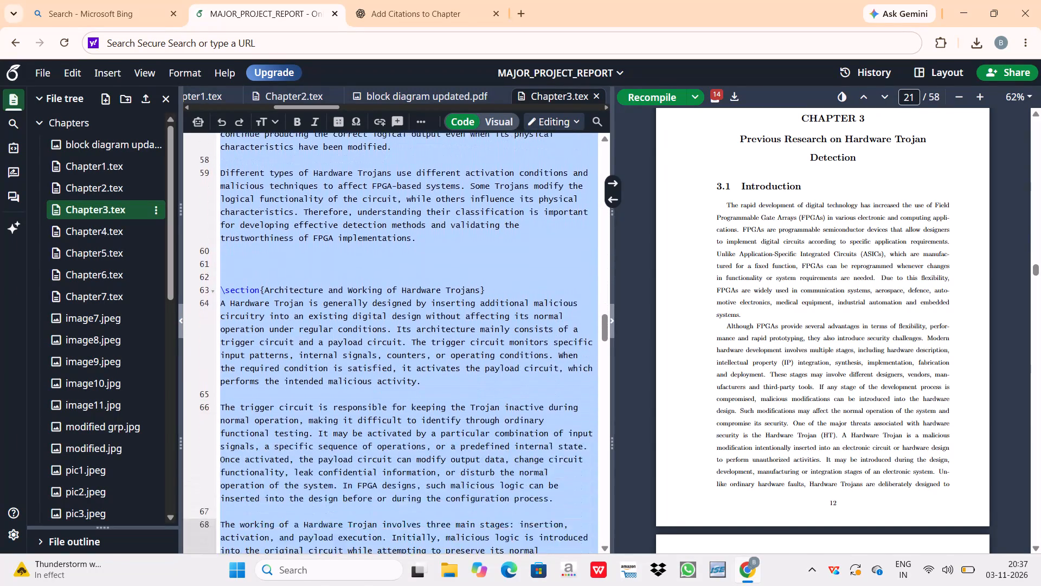
left_click_drag(511, 566, 517, 585)
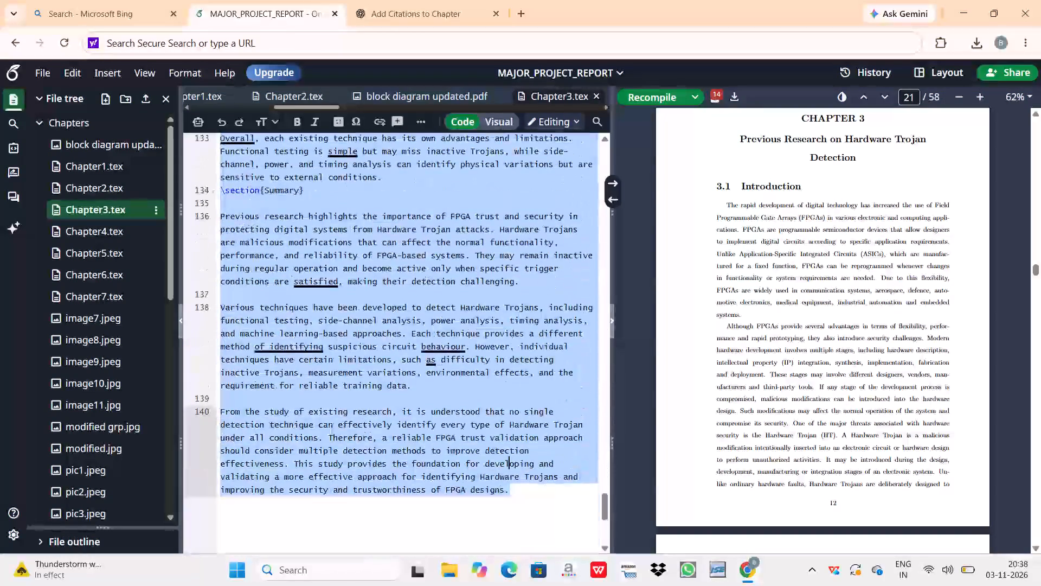
left_click_drag(517, 585, 515, 467)
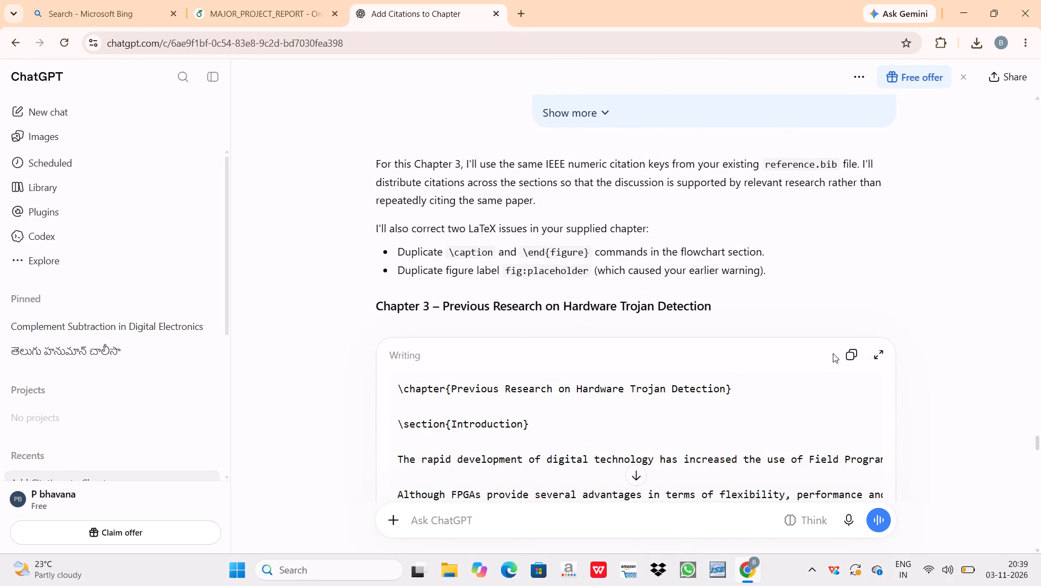
left_click(842, 354)
Switch to the Overleaf project, replace the entire content of Chapter3.tex with the copied code, and recompile the report.
left_click(269, 0)
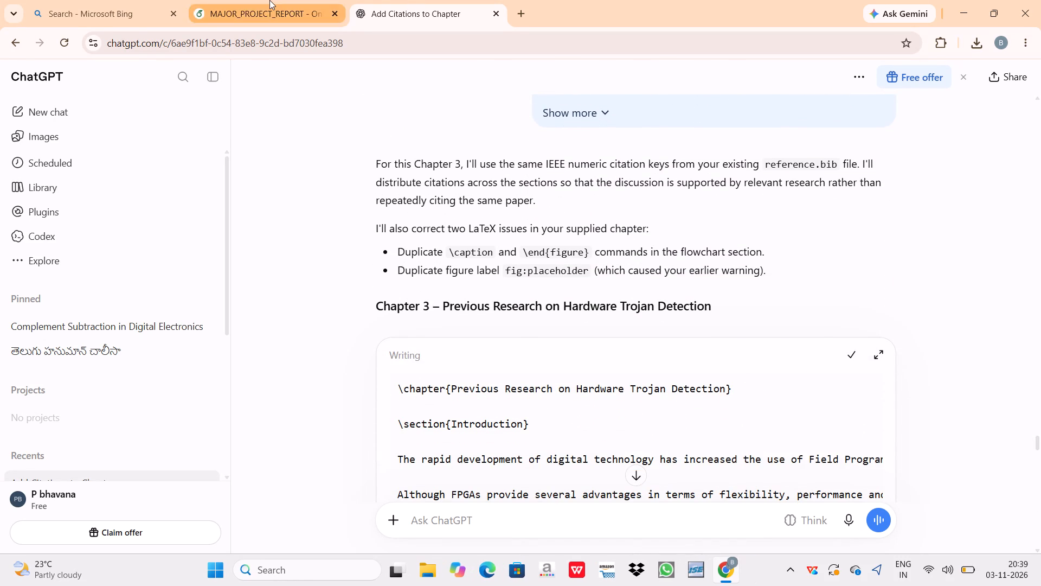
scroll(346, 245, "up", 9)
scroll(346, 245, "up", 12)
scroll(346, 245, "up", 9)
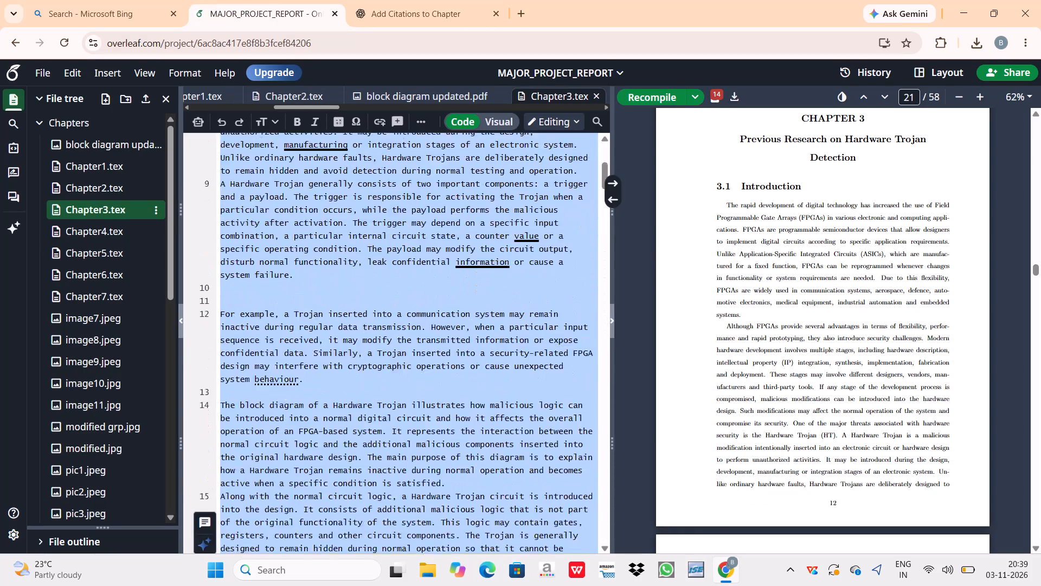
scroll(346, 245, "up", 2)
key("Delete")
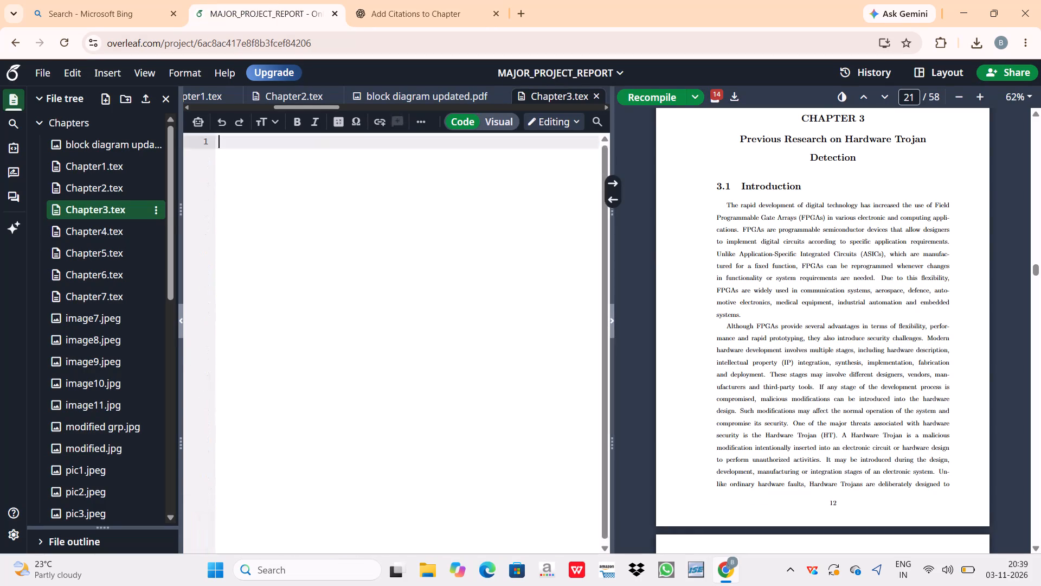
key("ctrl+v")
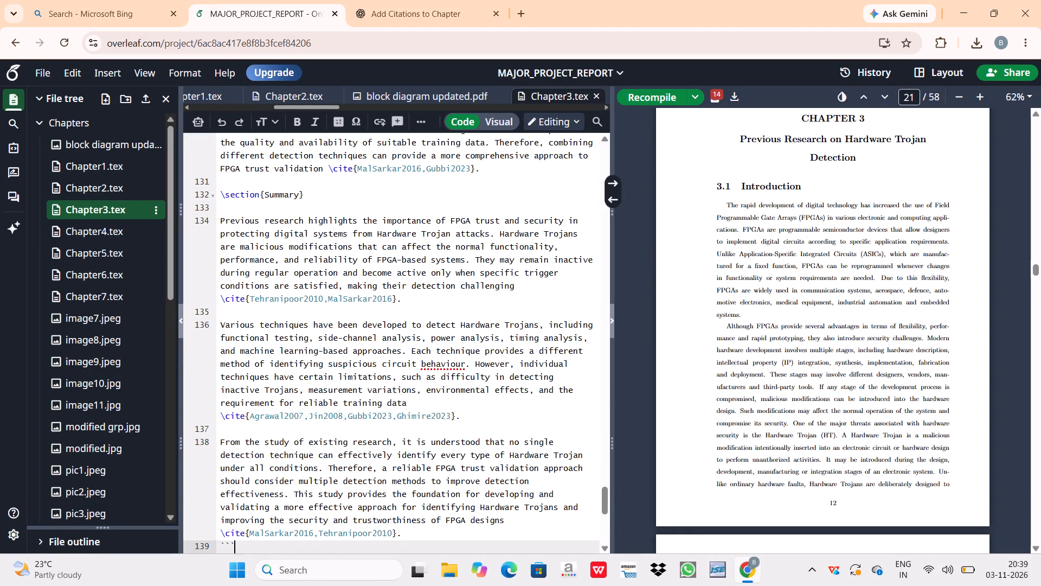
left_click(638, 98)
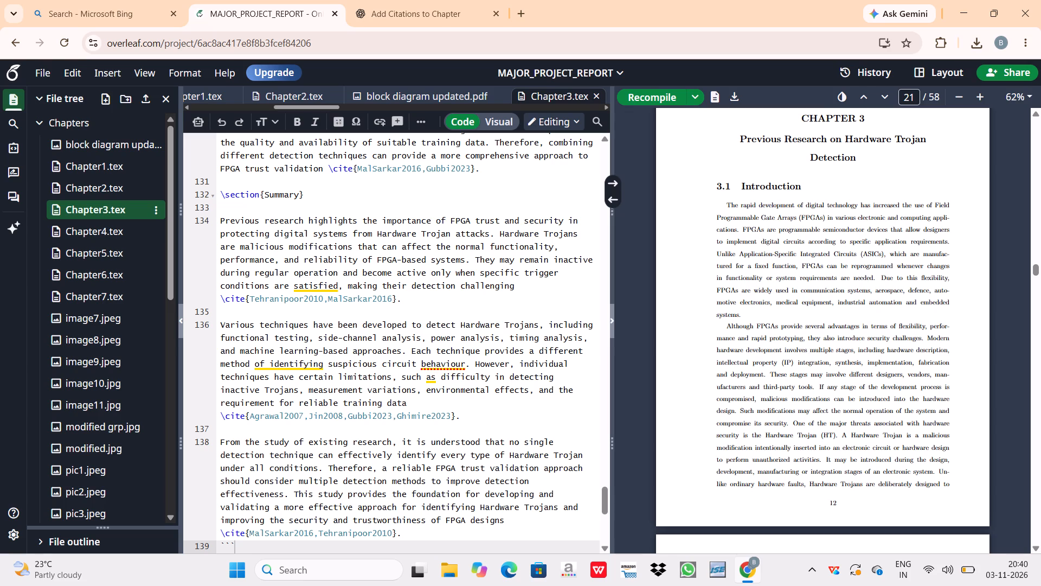
Check the compiled Chapter 3 pages and the pages between the Chapter 2 Summary and the start of Chapter 3.
scroll(355, 300, "up", 1)
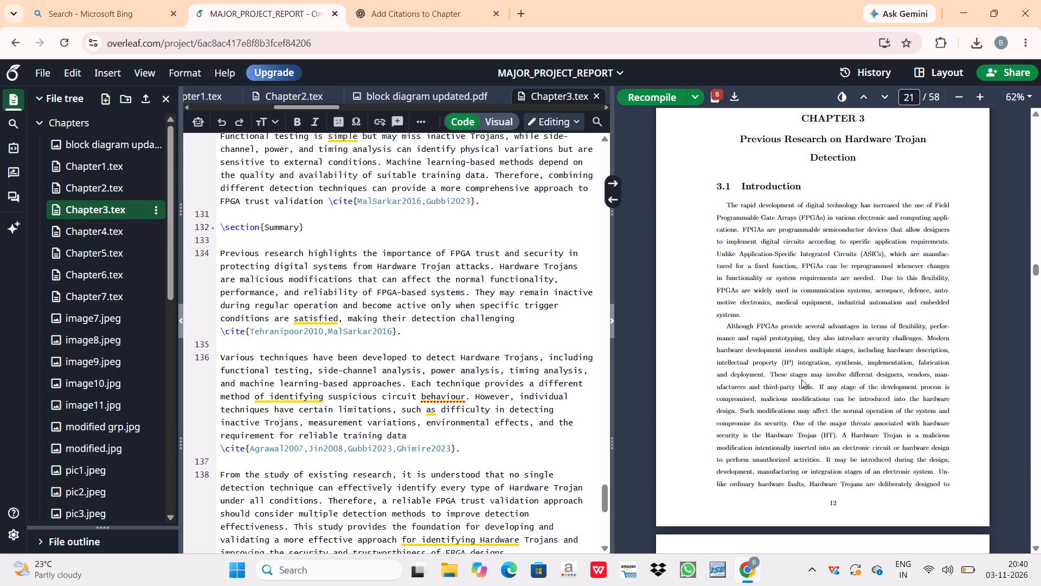
scroll(801, 379, "down", 6)
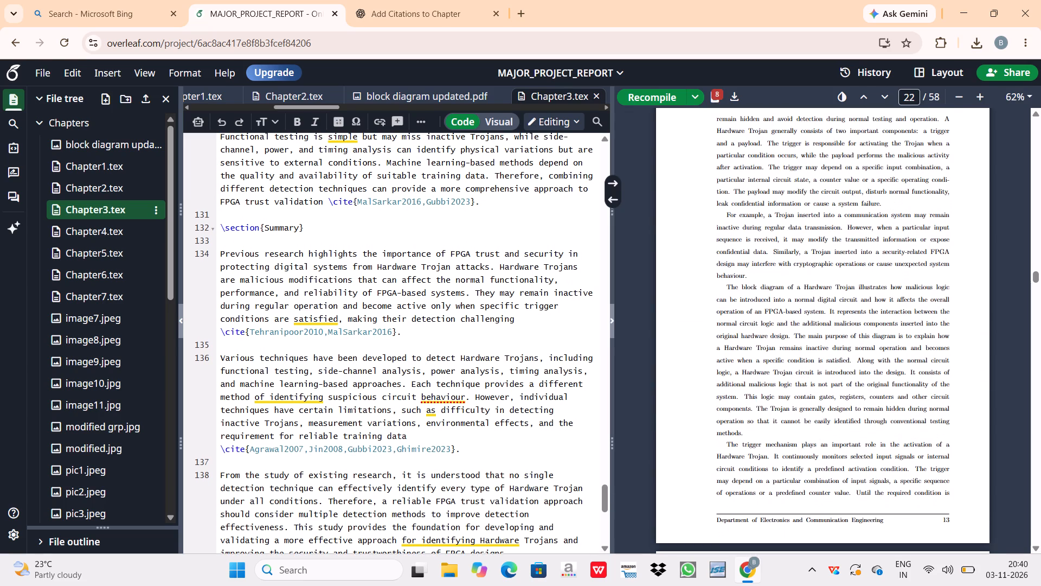
scroll(801, 379, "down", 5)
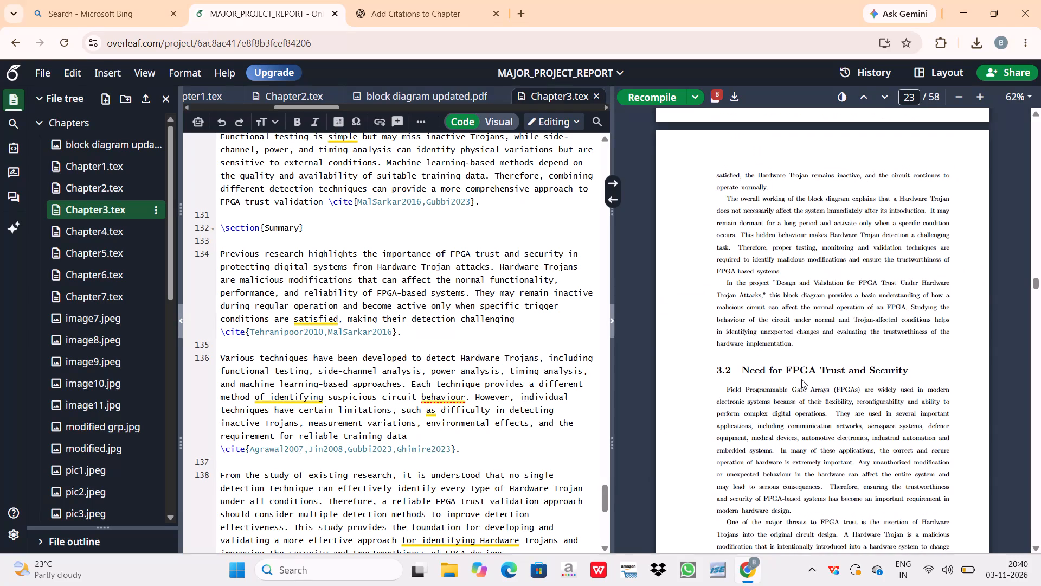
scroll(801, 379, "down", 6)
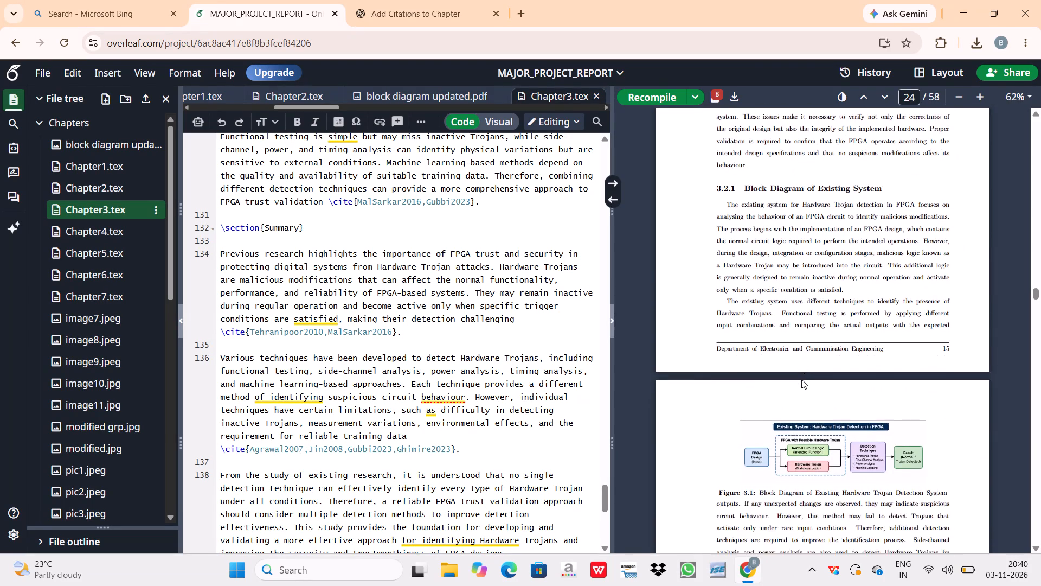
scroll(801, 379, "down", 1)
left_click(648, 86)
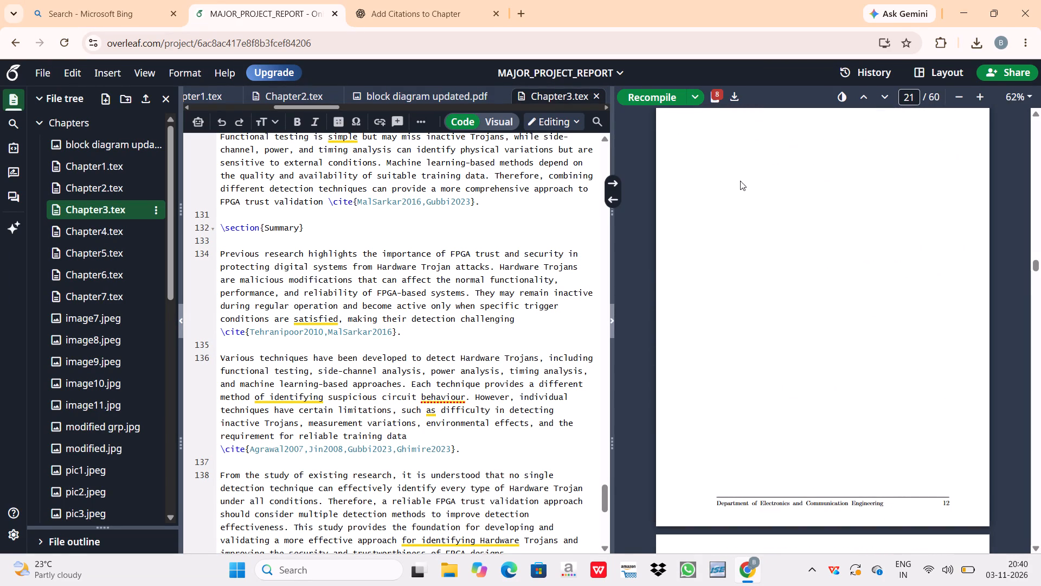
scroll(753, 245, "down", 1)
scroll(753, 245, "up", 7)
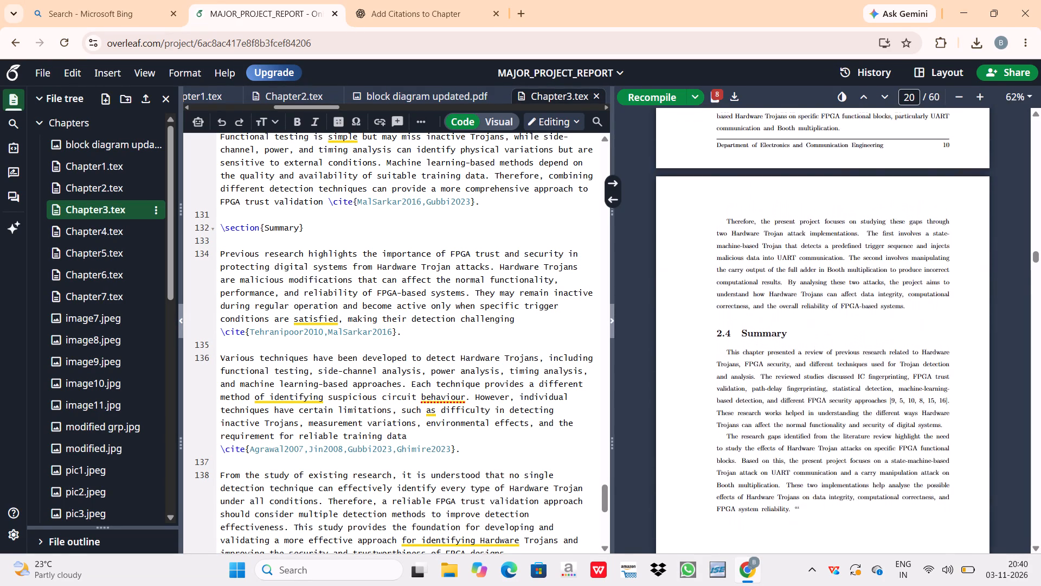
scroll(753, 245, "down", 6)
Delete the stray ```latex marker from line 1 of Chapter3.tex and recompile the report.
scroll(259, 250, "up", 7)
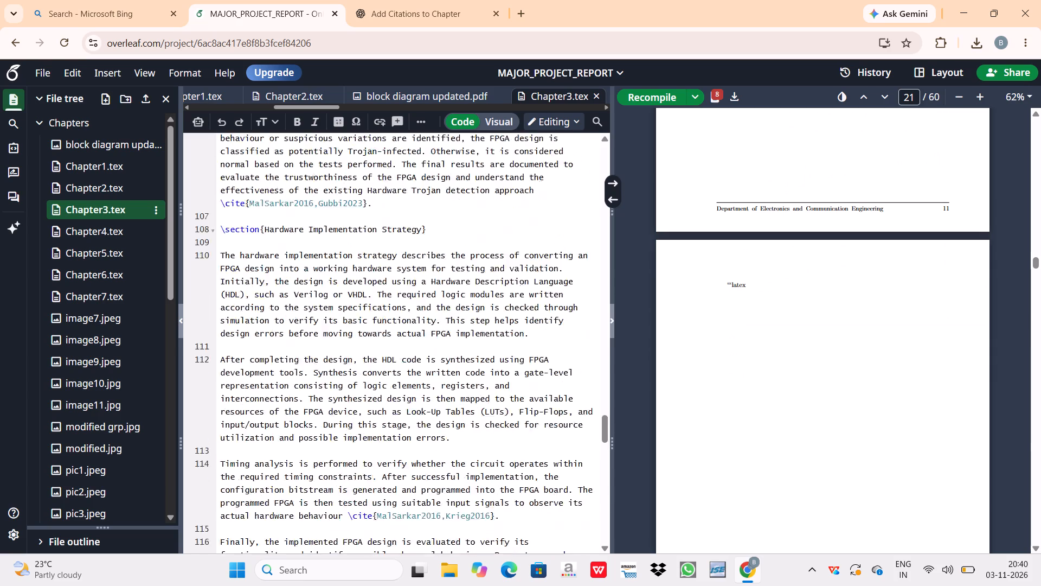
scroll(259, 250, "up", 19)
scroll(259, 250, "up", 7)
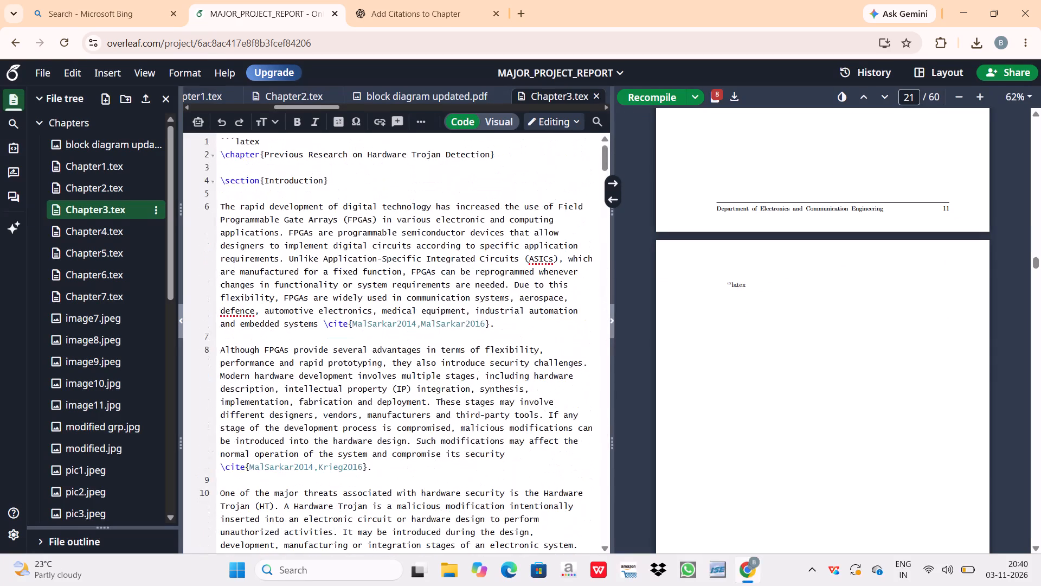
left_click(281, 144)
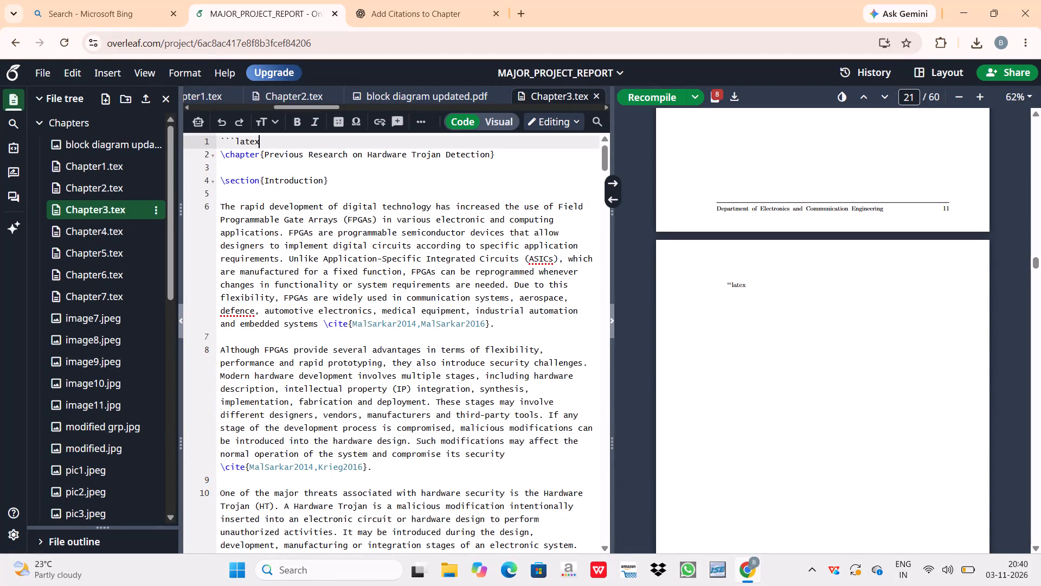
key("BackSpace")
key("BackSpace")
key("BackSpace")
key("BackSpace")
key("BackSpace")
key("BackSpace")
key("BackSpace")
key("BackSpace")
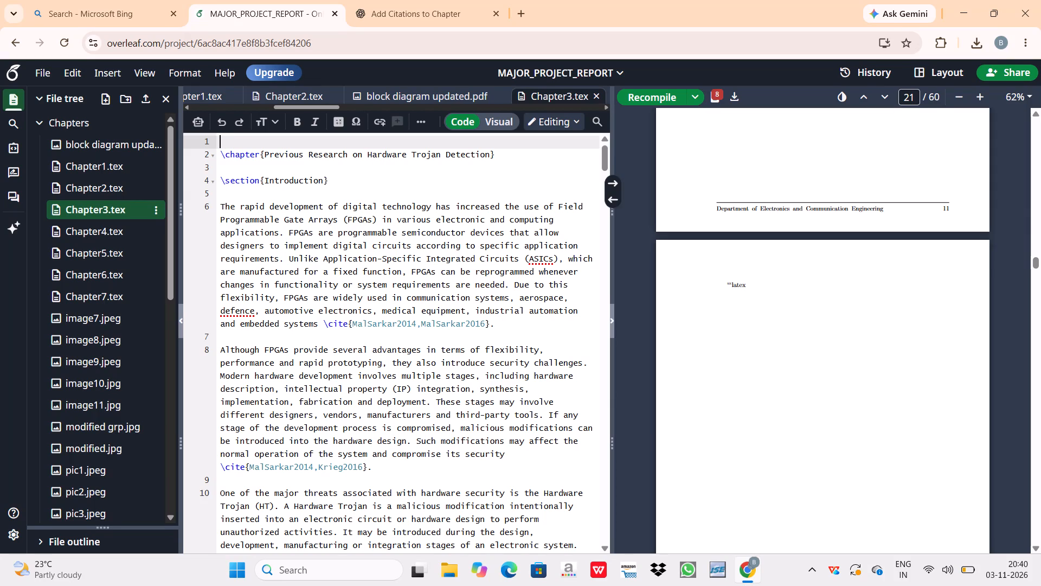
left_click(663, 96)
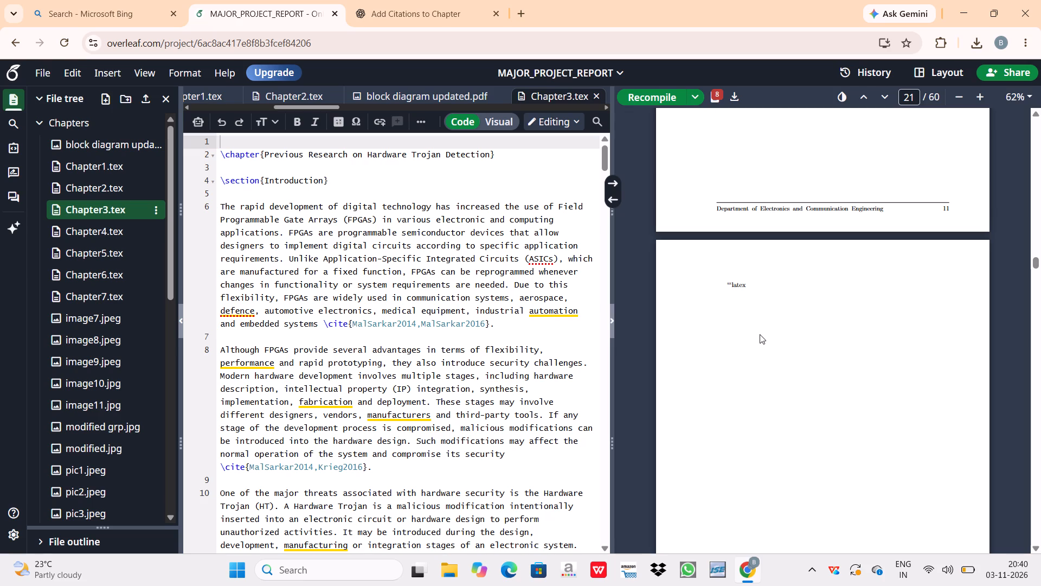
Check the recompiled pages between the Chapter 2 Summary and the start of Chapter 3 for stray text or blank pages.
scroll(760, 334, "down", 1)
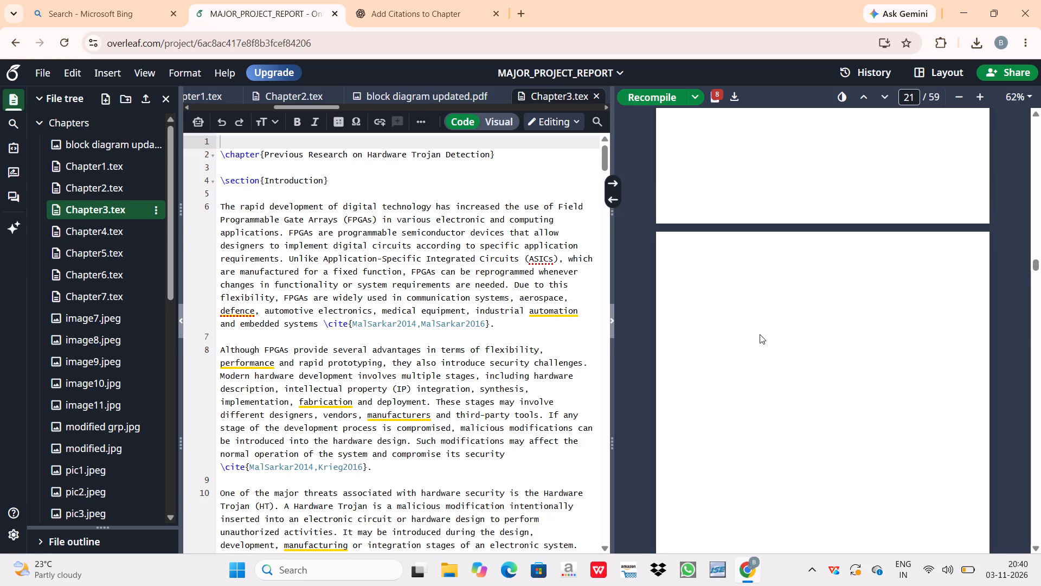
scroll(760, 334, "down", 1)
scroll(760, 334, "up", 4)
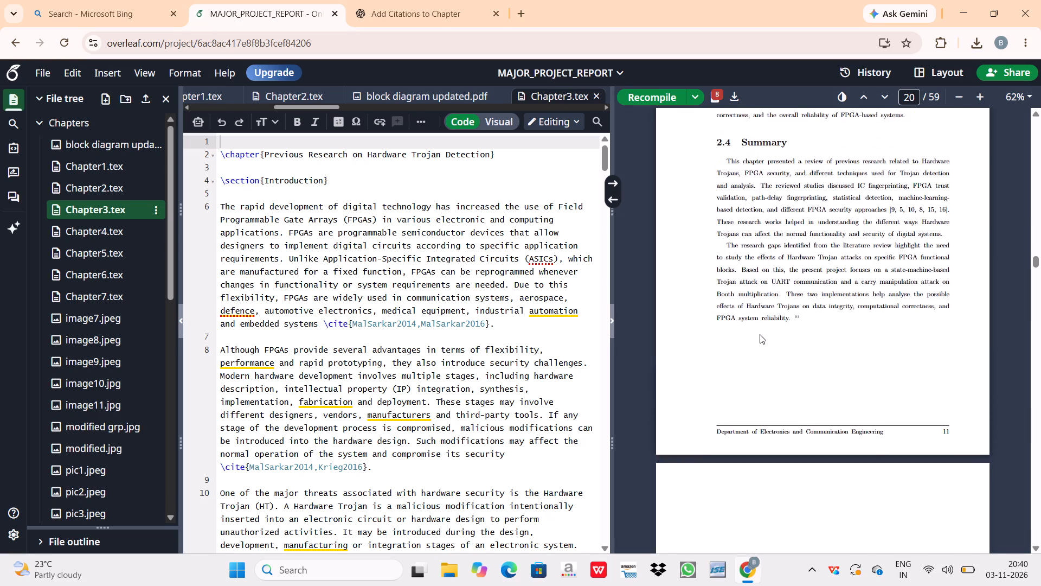
scroll(760, 334, "up", 1)
scroll(760, 334, "down", 6)
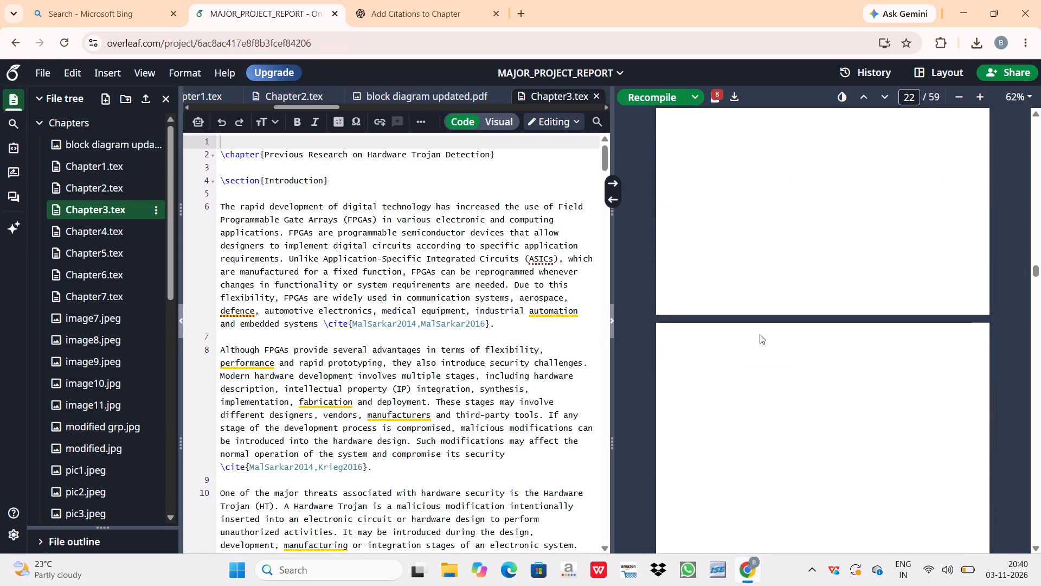
scroll(760, 334, "down", 3)
scroll(760, 334, "up", 5)
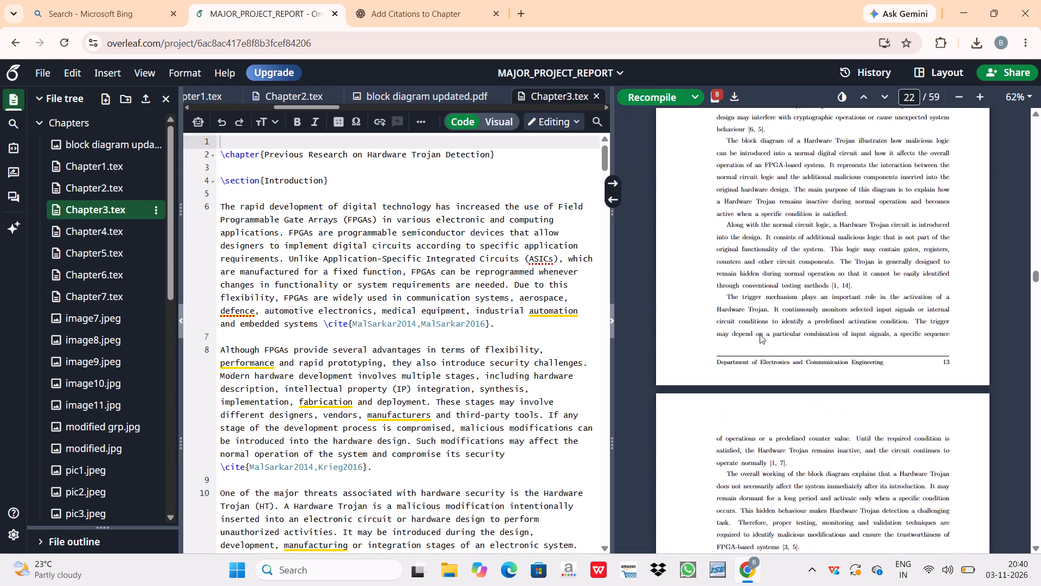
scroll(760, 334, "up", 5)
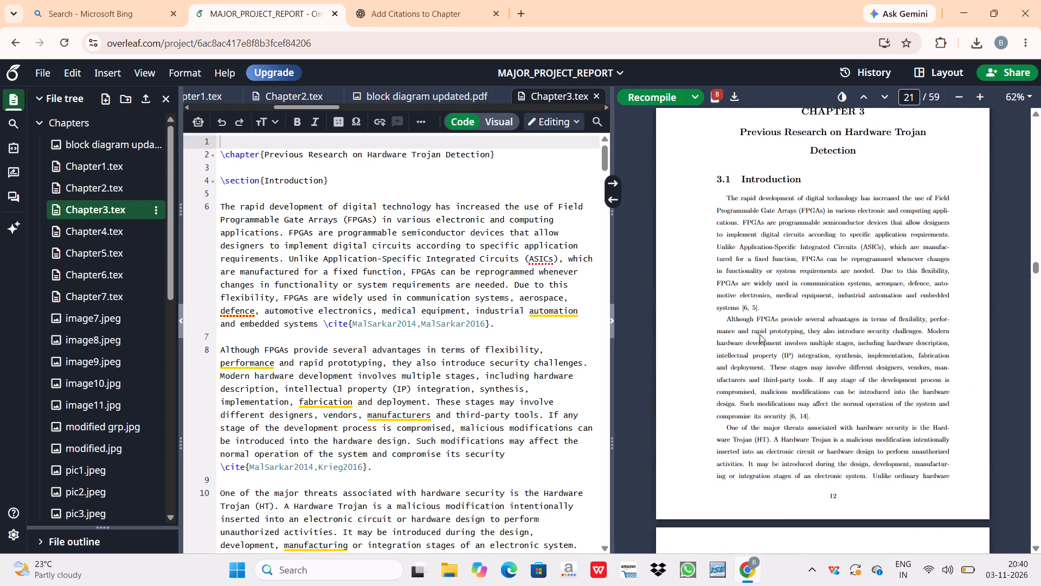
scroll(760, 334, "up", 1)
Review the compiled Chapter 3 pages and their citations through the Summary, up to the first page of Chapter 4.
scroll(760, 334, "down", 6)
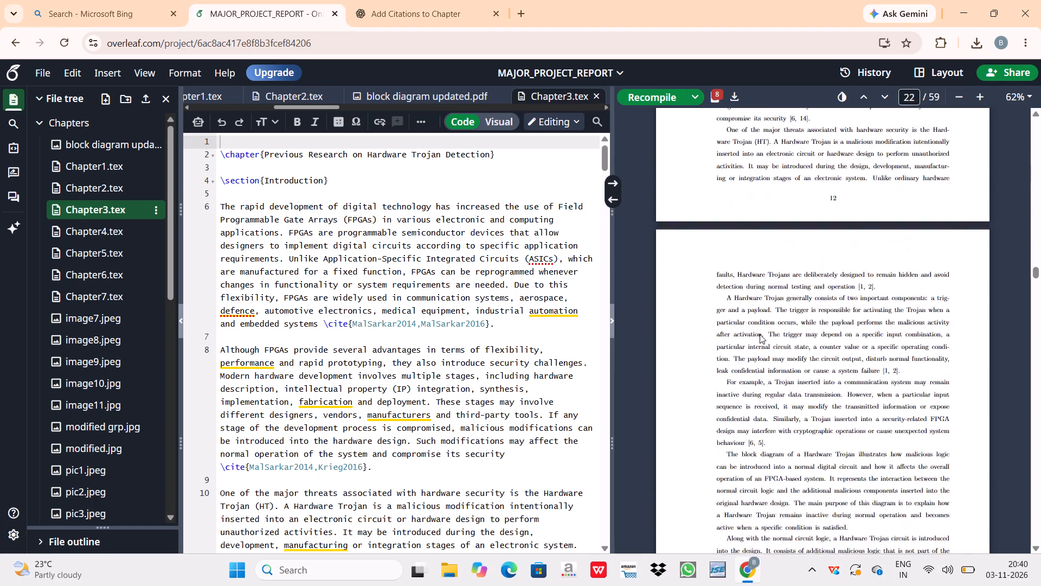
scroll(760, 334, "down", 10)
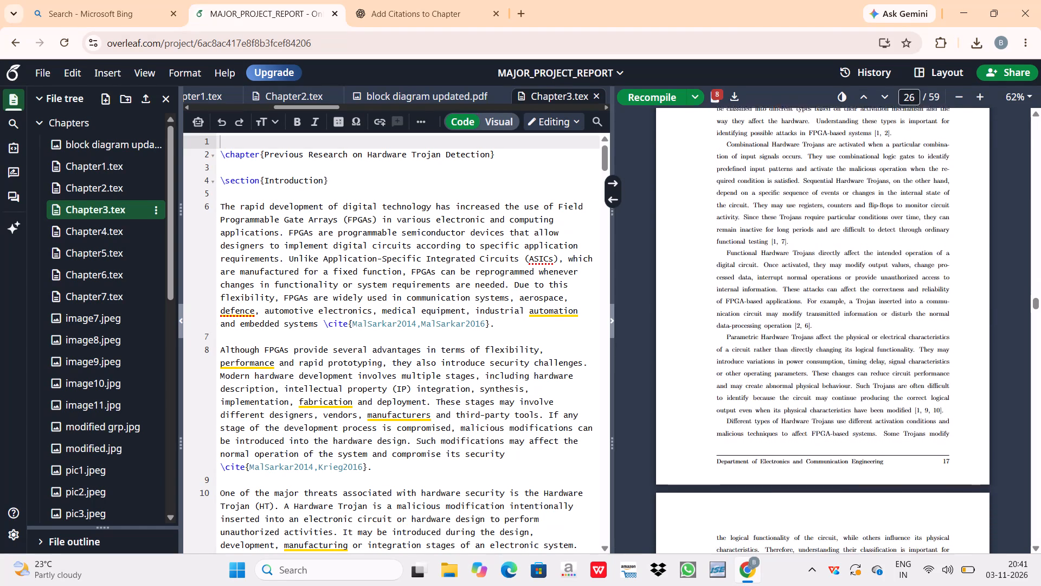
scroll(760, 334, "down", 13)
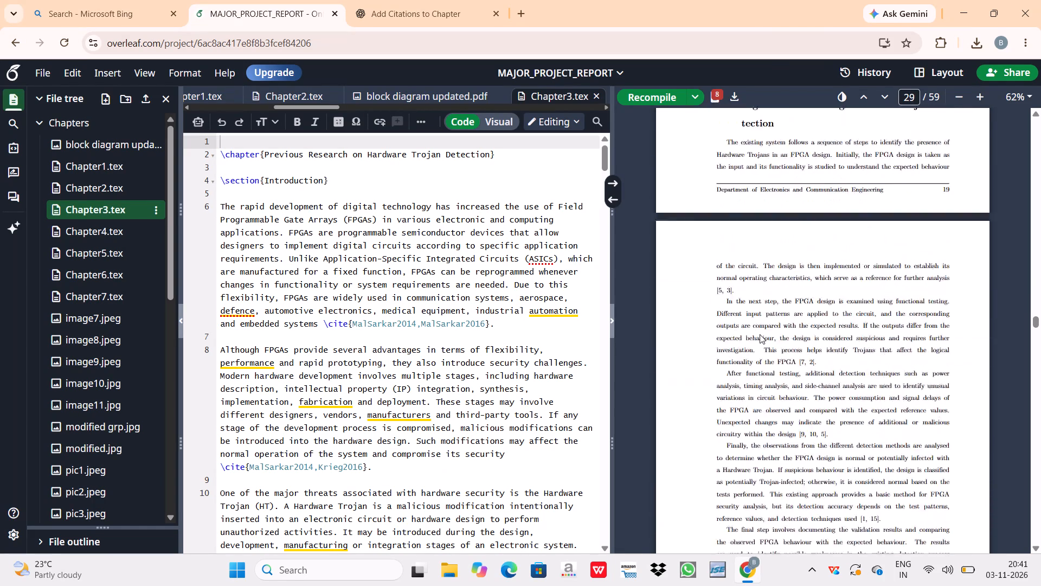
scroll(760, 334, "down", 7)
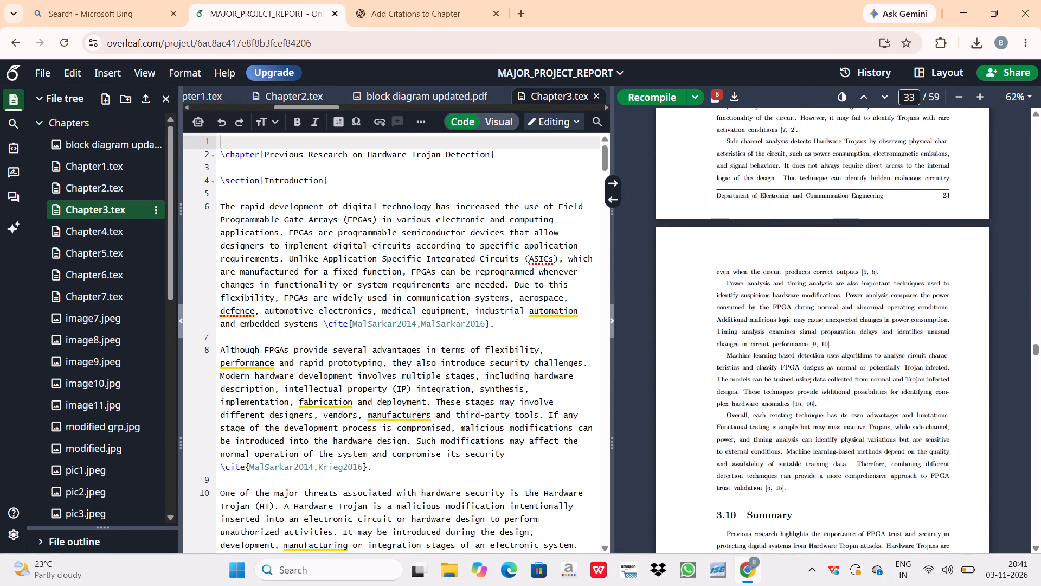
scroll(760, 334, "down", 11)
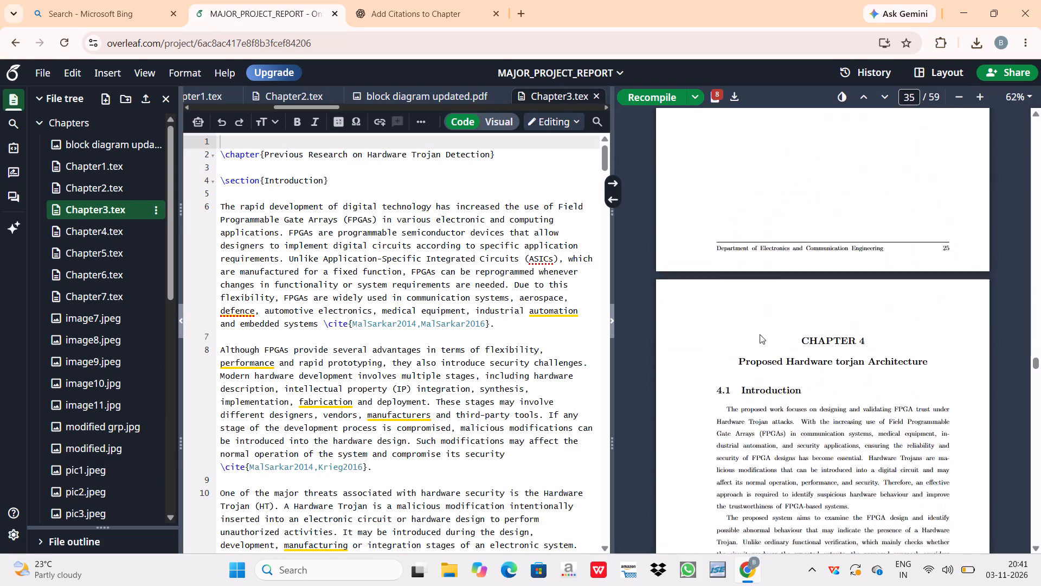
scroll(760, 334, "down", 4)
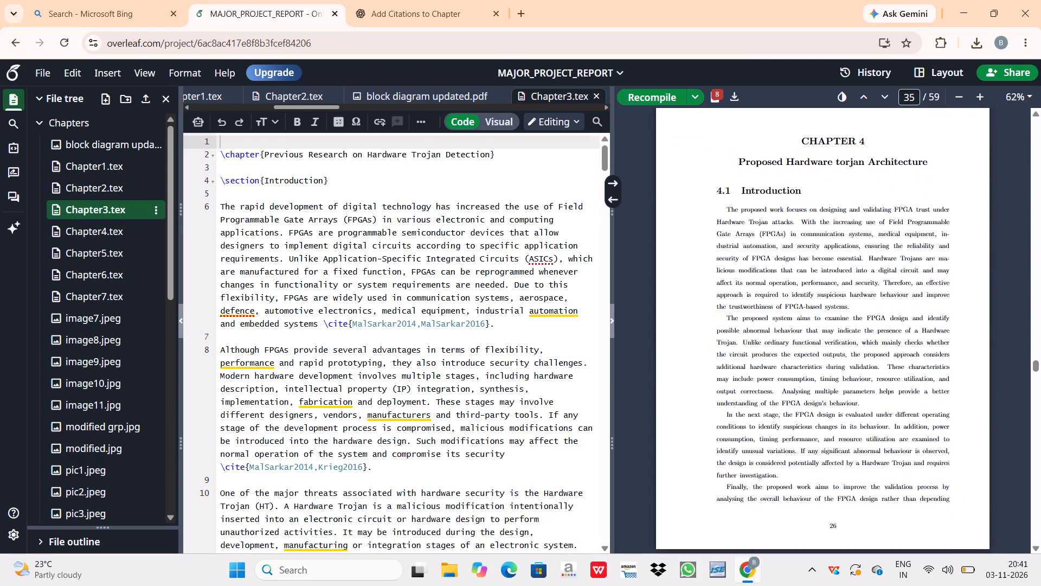
scroll(760, 334, "down", 1)
left_click(110, 226)
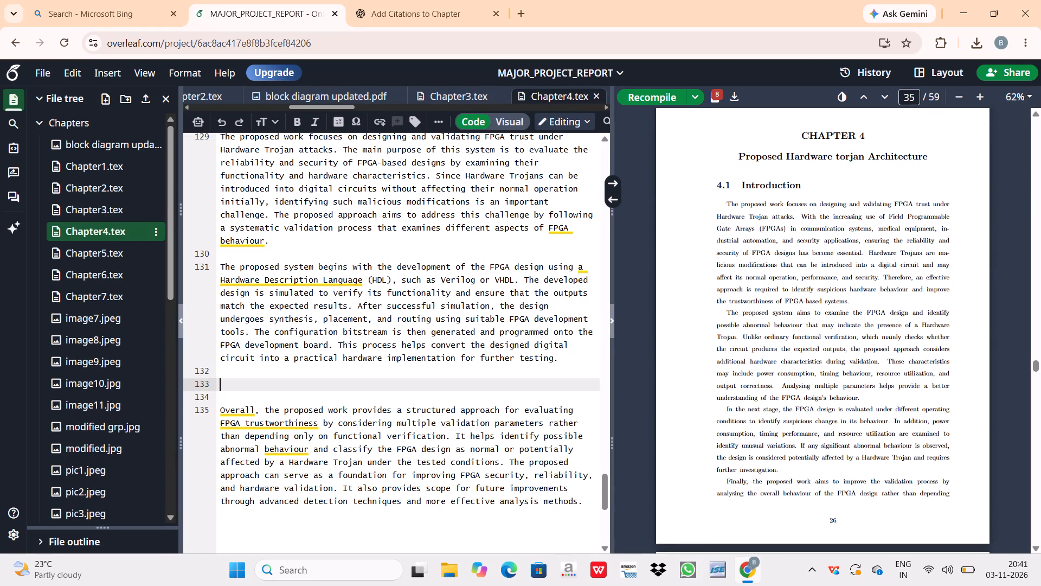
scroll(290, 282, "up", 18)
scroll(290, 282, "up", 16)
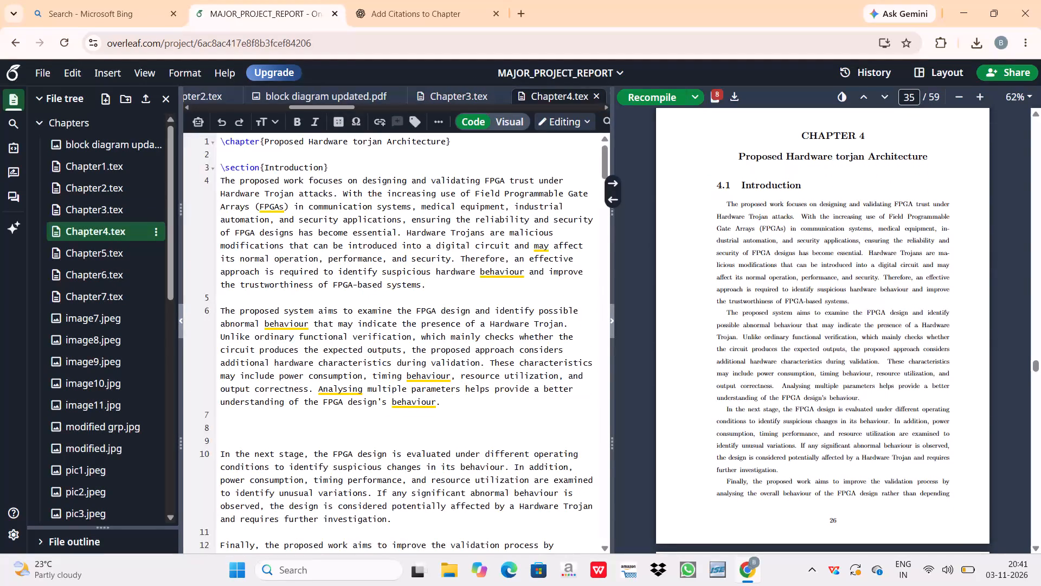
left_click_drag(219, 139, 440, 565)
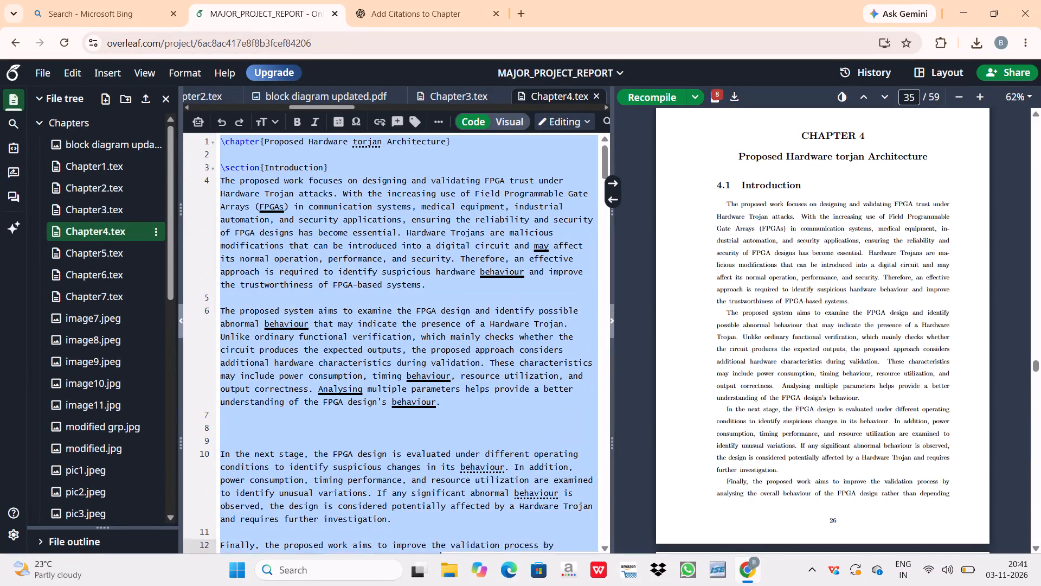
left_click_drag(440, 565, 444, 584)
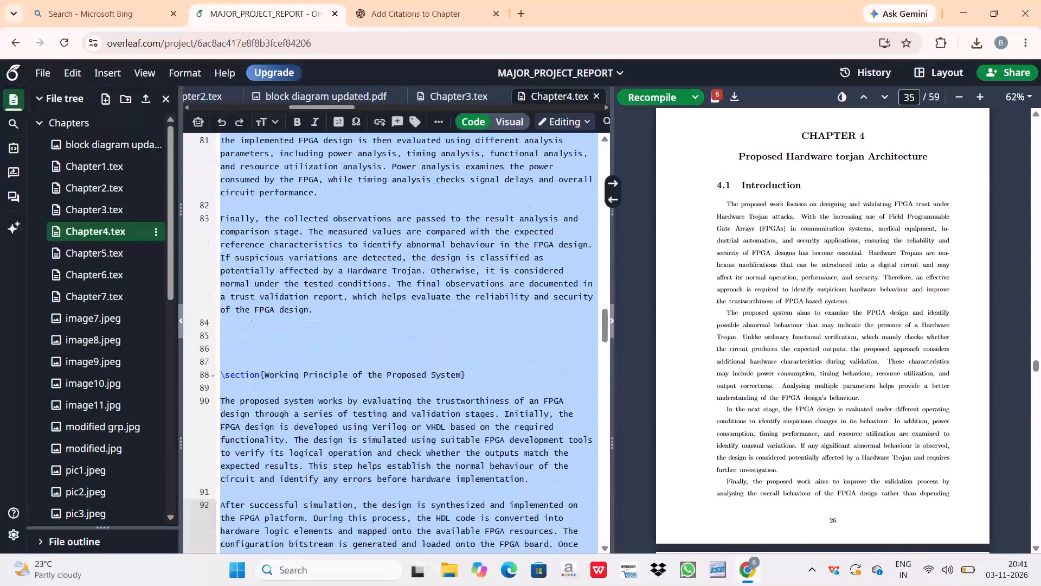
left_click_drag(444, 584, 447, 585)
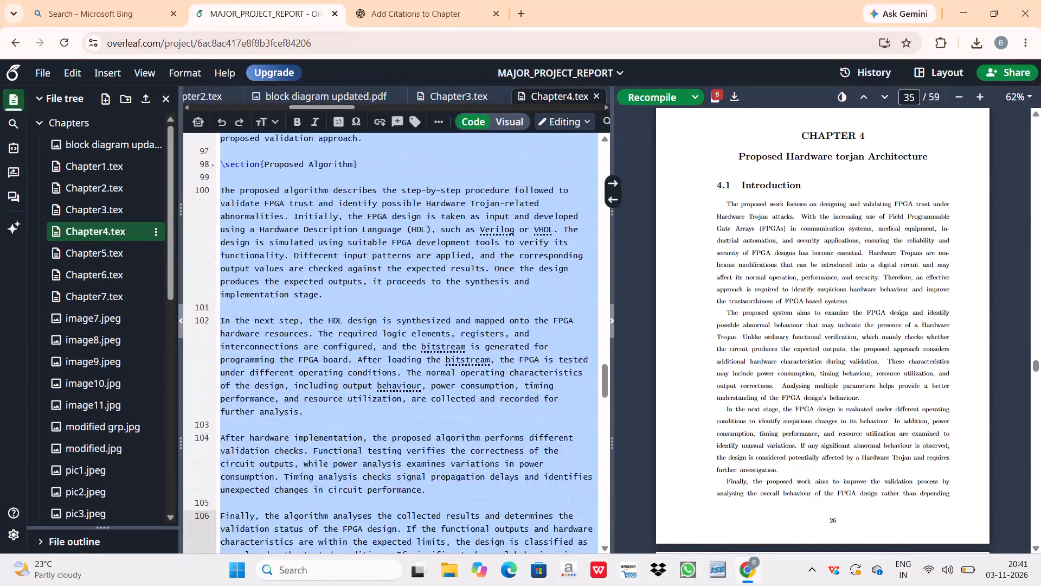
left_click_drag(447, 585, 447, 585)
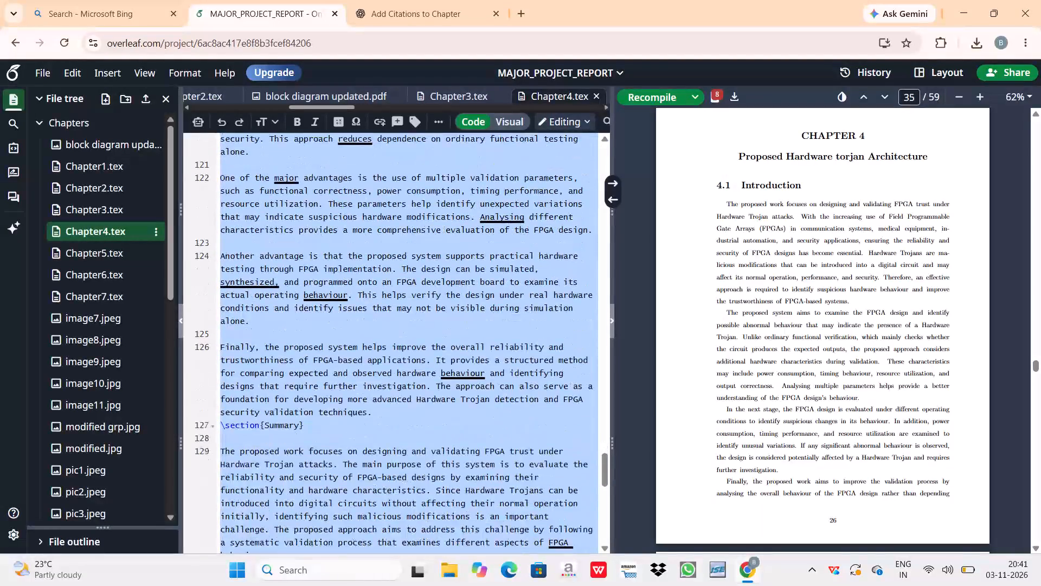
left_click_drag(447, 585, 445, 482)
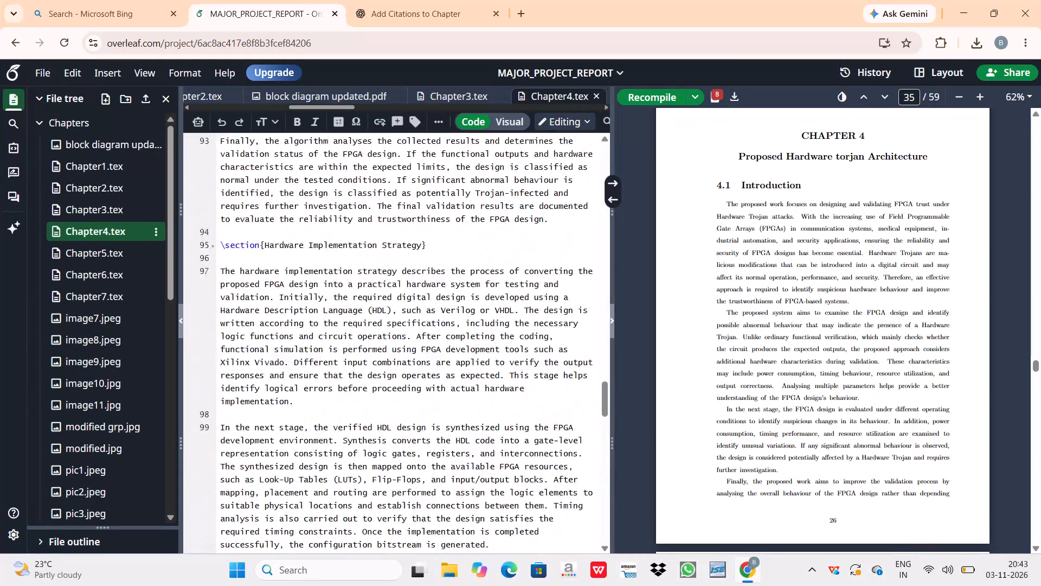
scroll(352, 189, "up", 13)
scroll(352, 189, "up", 11)
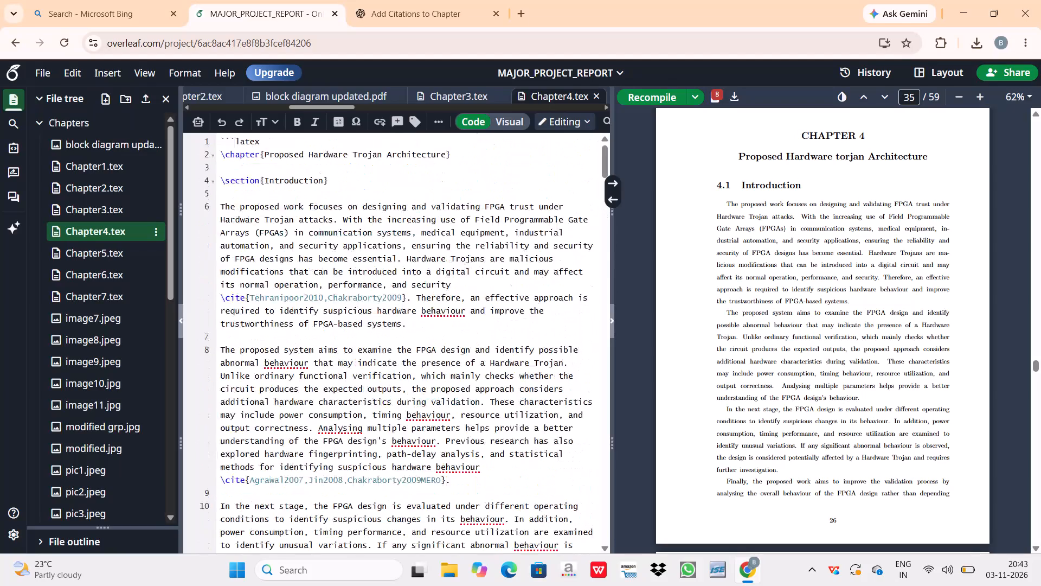
left_click(260, 139)
key("BackSpace")
key("BackSpace")
key("BackSpace")
key("BackSpace")
key("BackSpace")
key("BackSpace")
key("BackSpace")
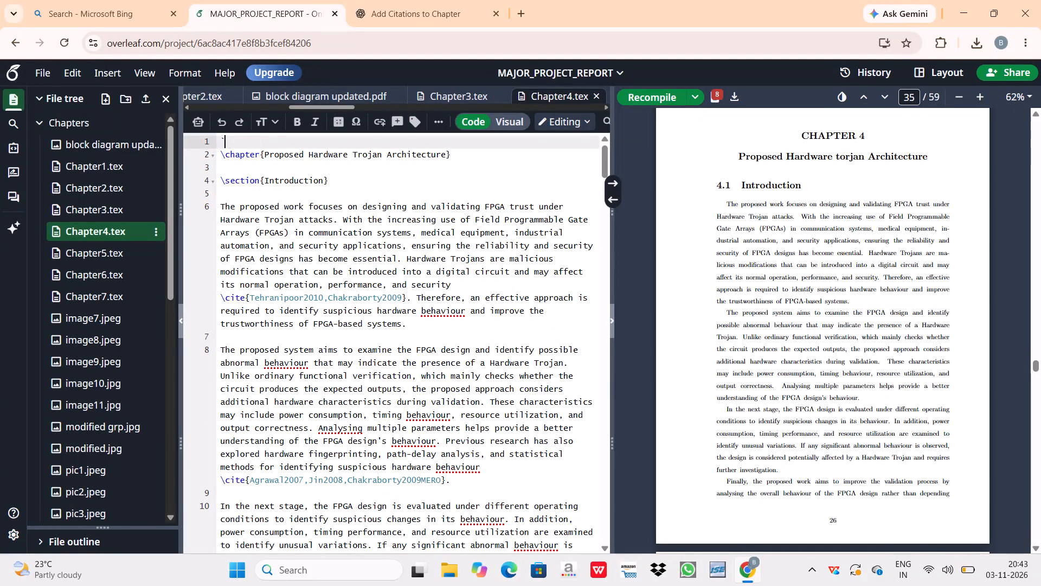
key("BackSpace")
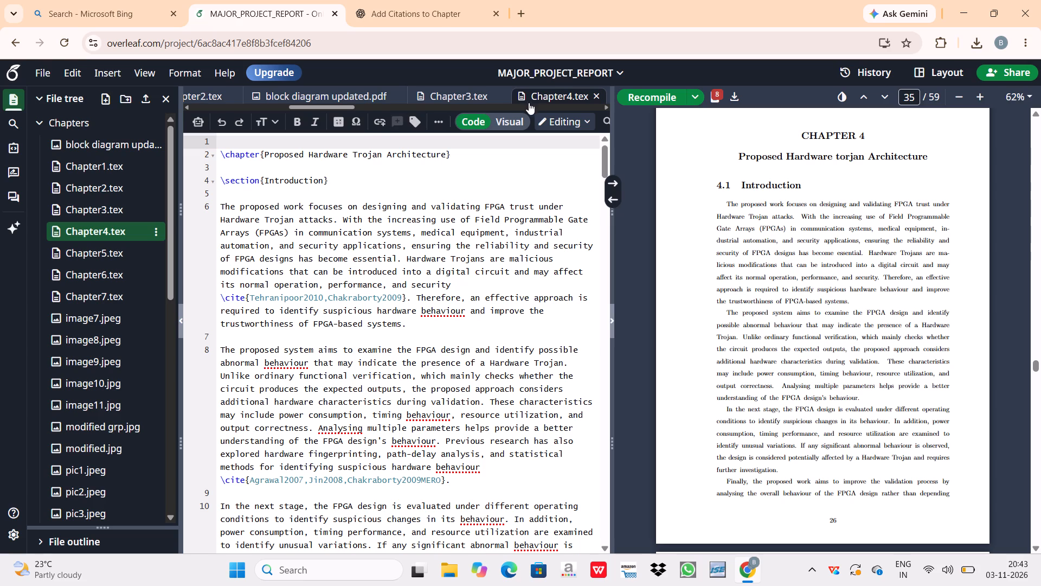
left_click(632, 103)
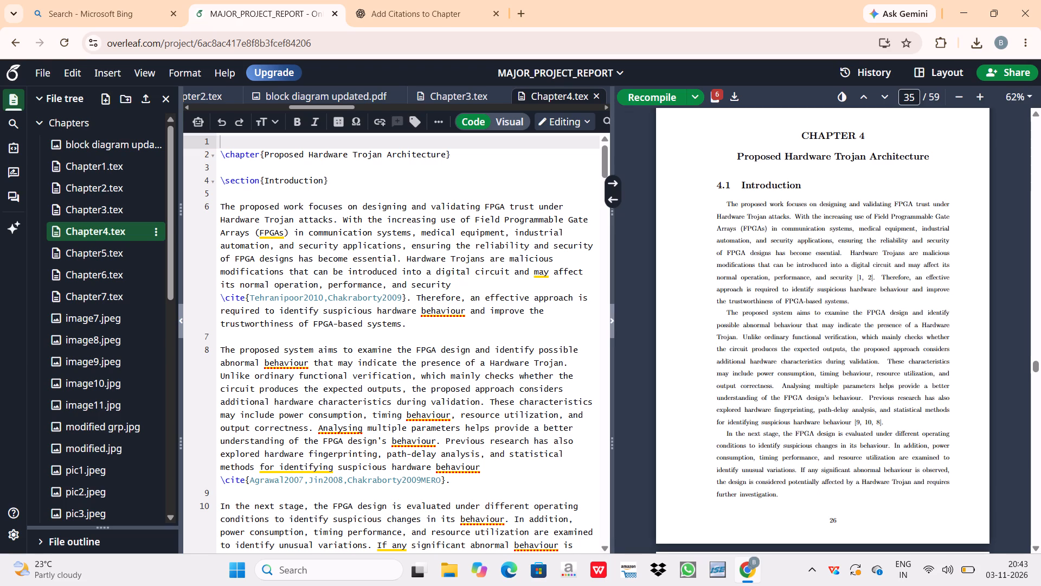
Review the compiled Chapter 4 pages and their citations, up to the first page of Chapter 5.
scroll(882, 472, "down", 5)
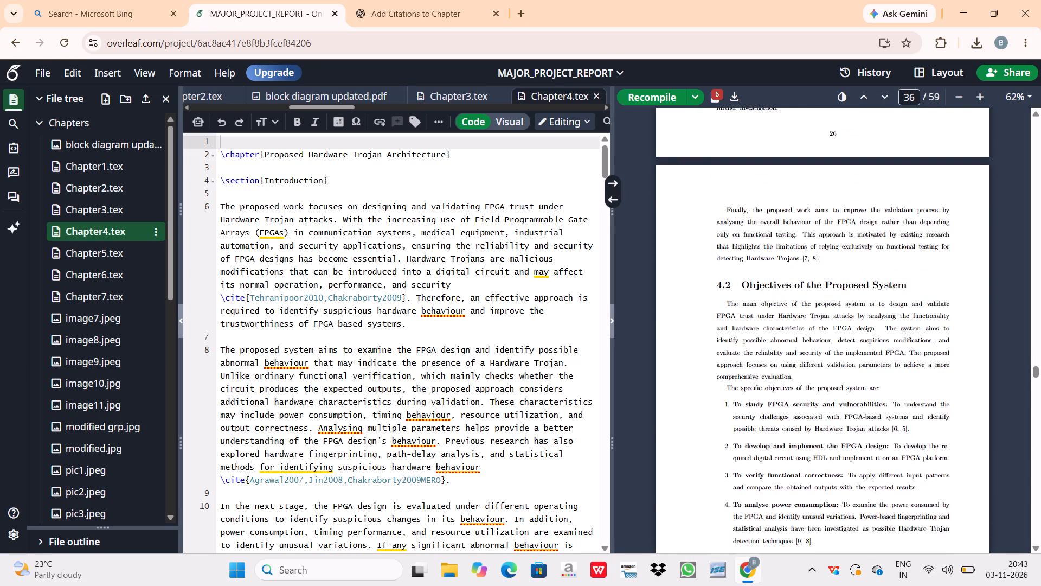
scroll(882, 472, "down", 2)
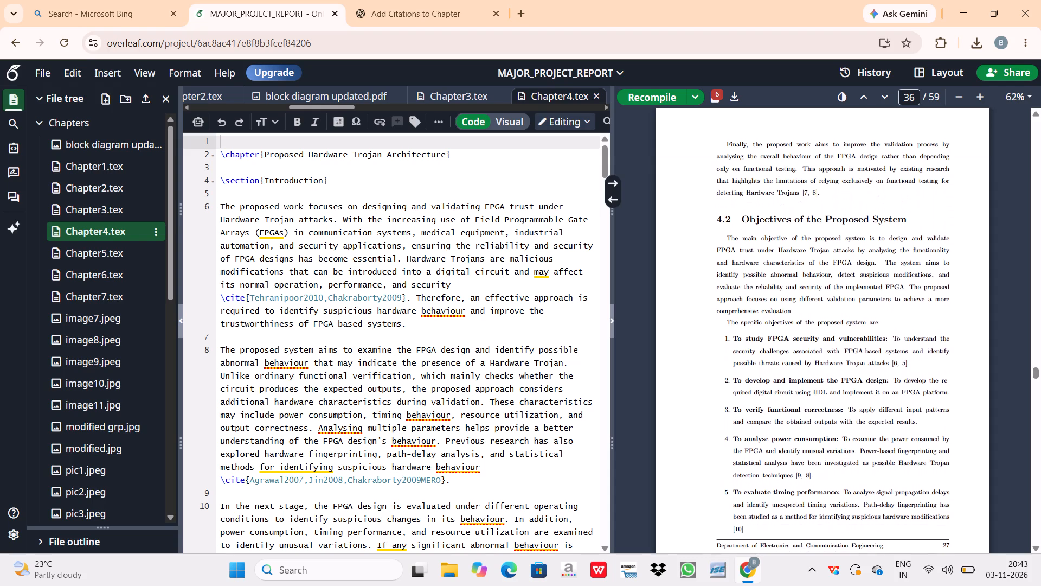
scroll(882, 472, "down", 2)
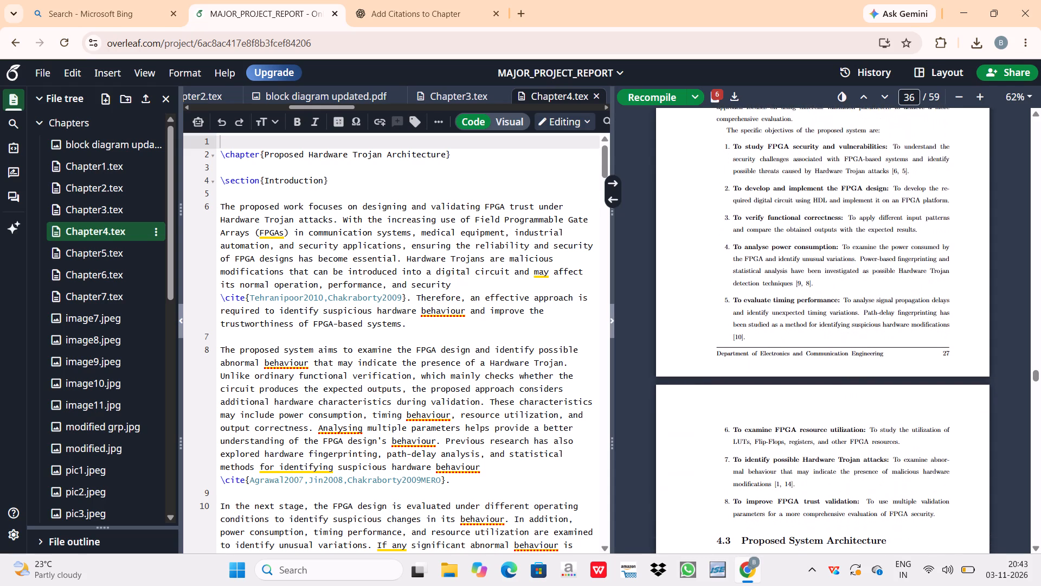
scroll(882, 472, "down", 5)
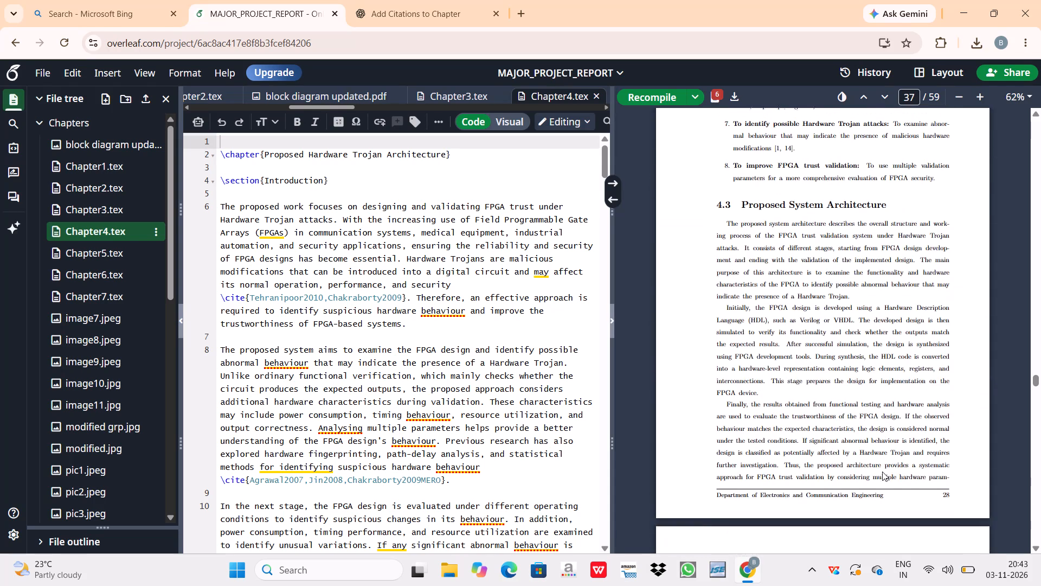
scroll(882, 472, "down", 2)
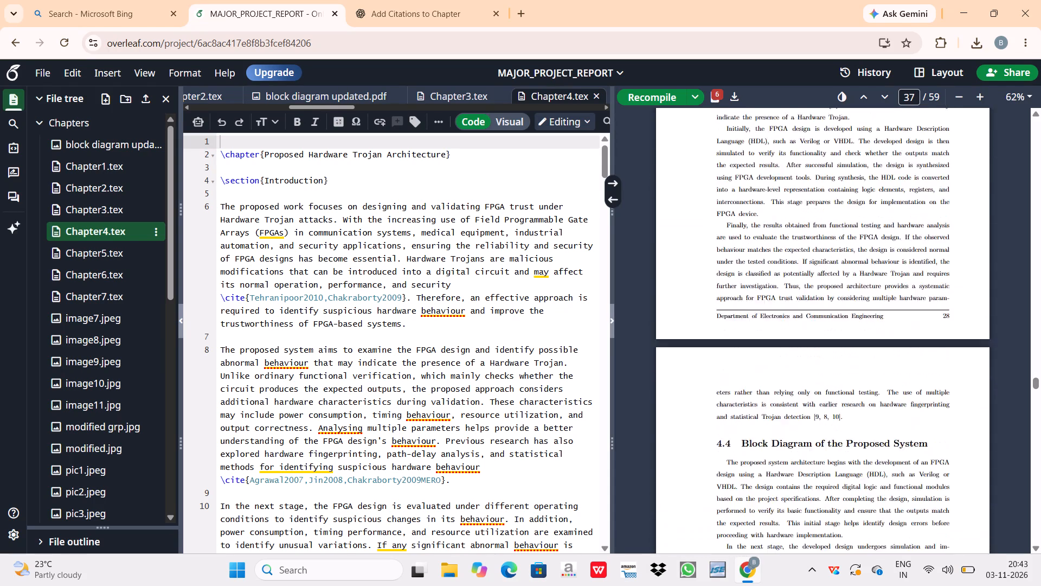
scroll(882, 472, "down", 6)
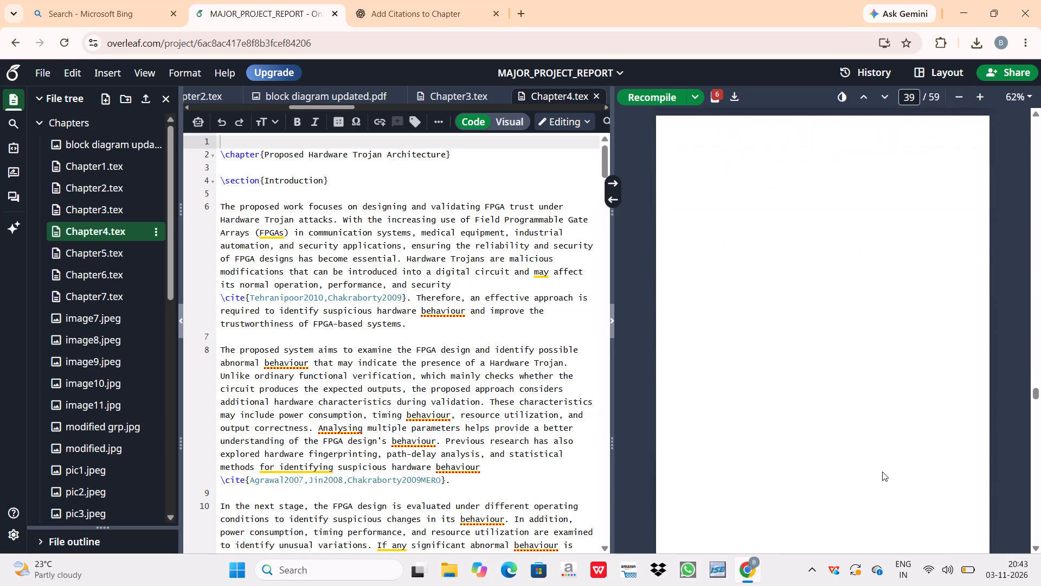
scroll(882, 472, "down", 6)
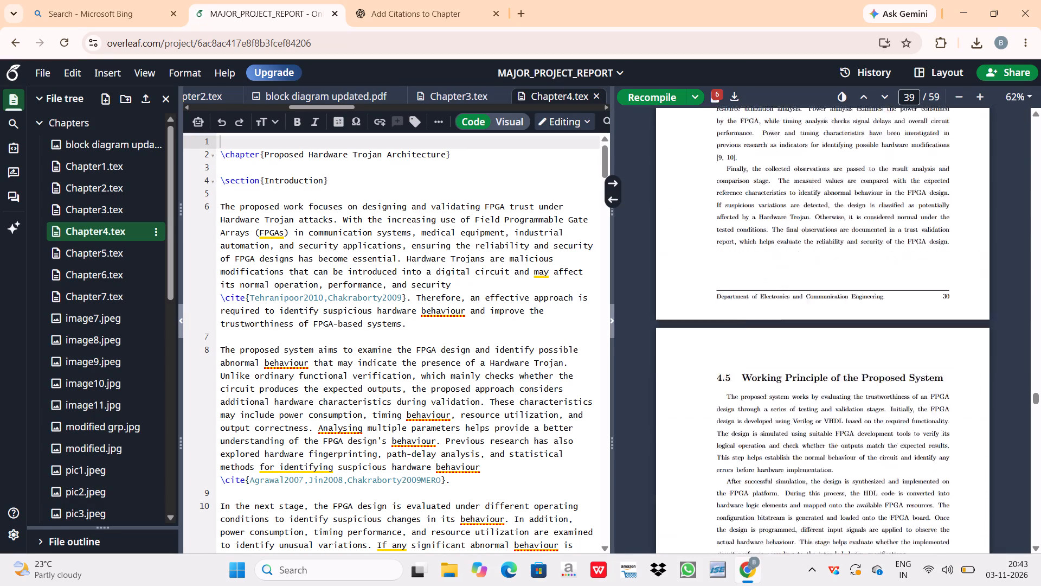
scroll(882, 472, "down", 13)
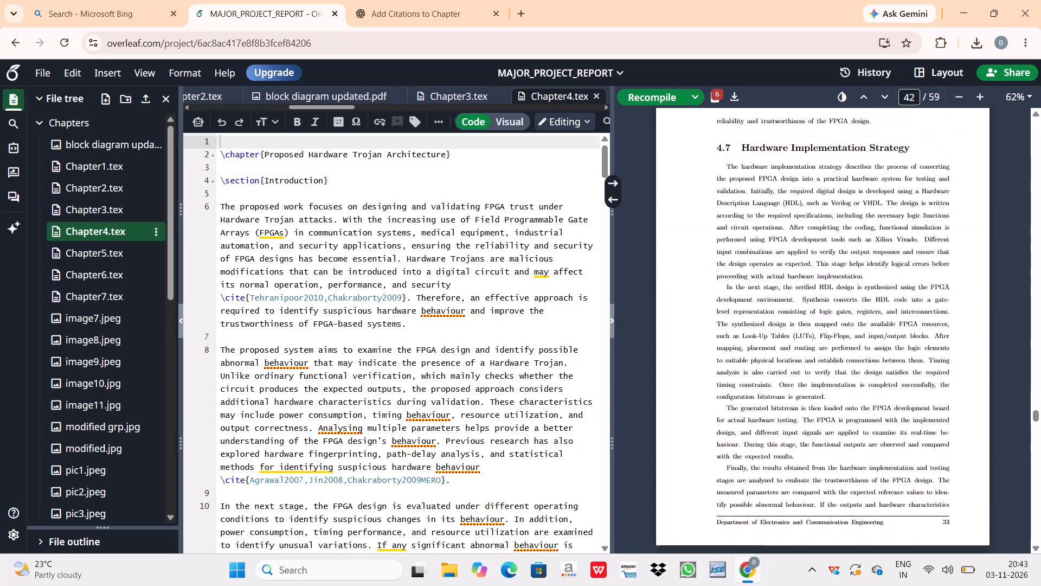
scroll(882, 472, "down", 5)
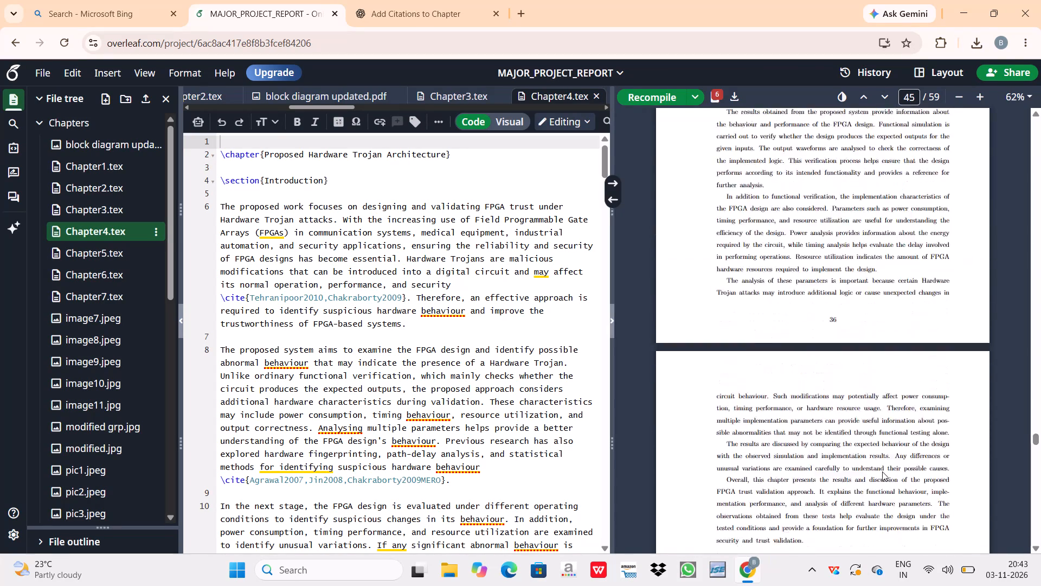
scroll(882, 472, "down", 1)
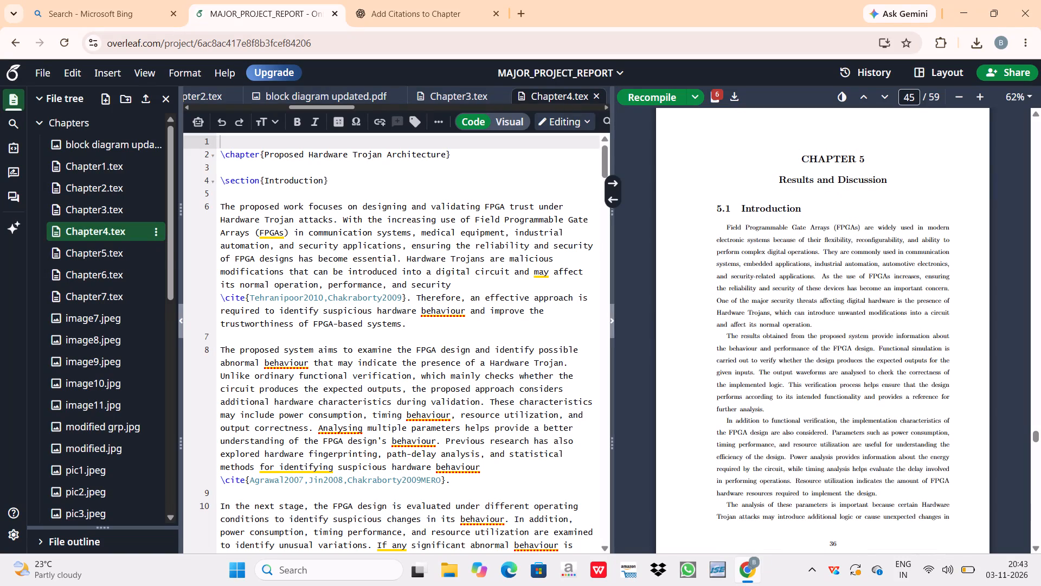
left_click(118, 250)
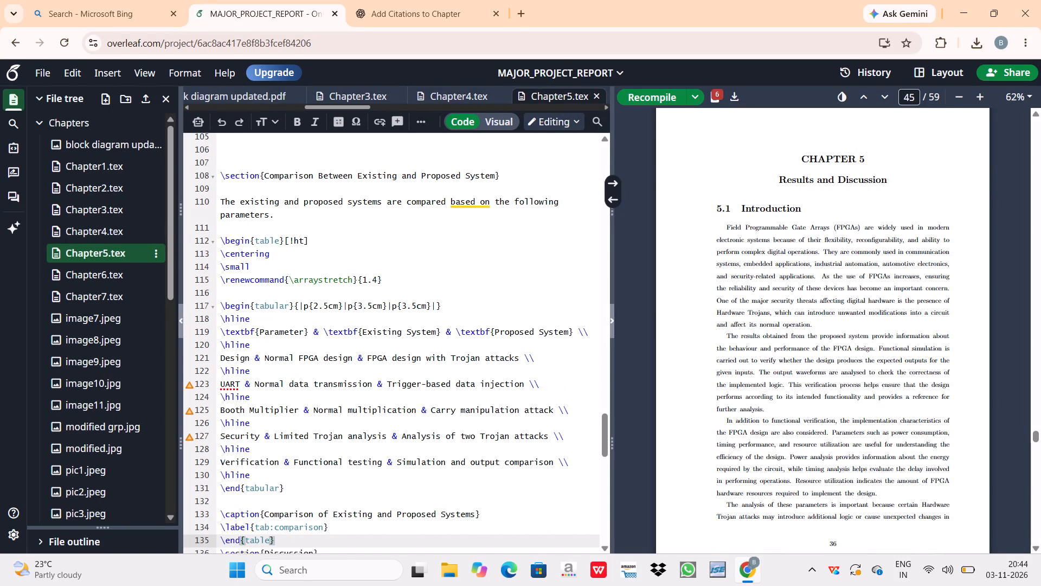
scroll(324, 233, "up", 10)
scroll(324, 233, "up", 12)
scroll(324, 233, "up", 10)
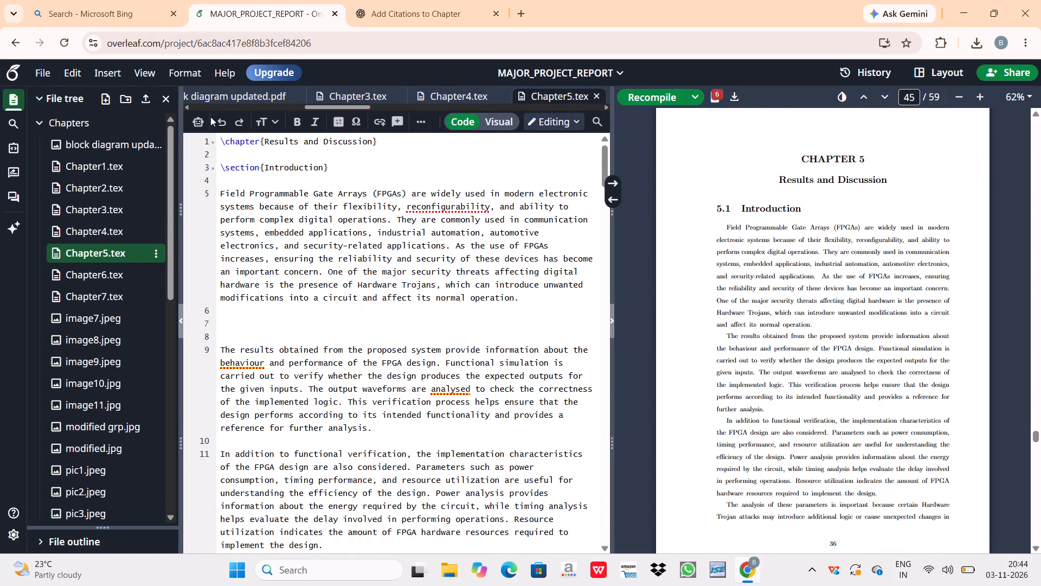
left_click_drag(220, 139, 397, 479)
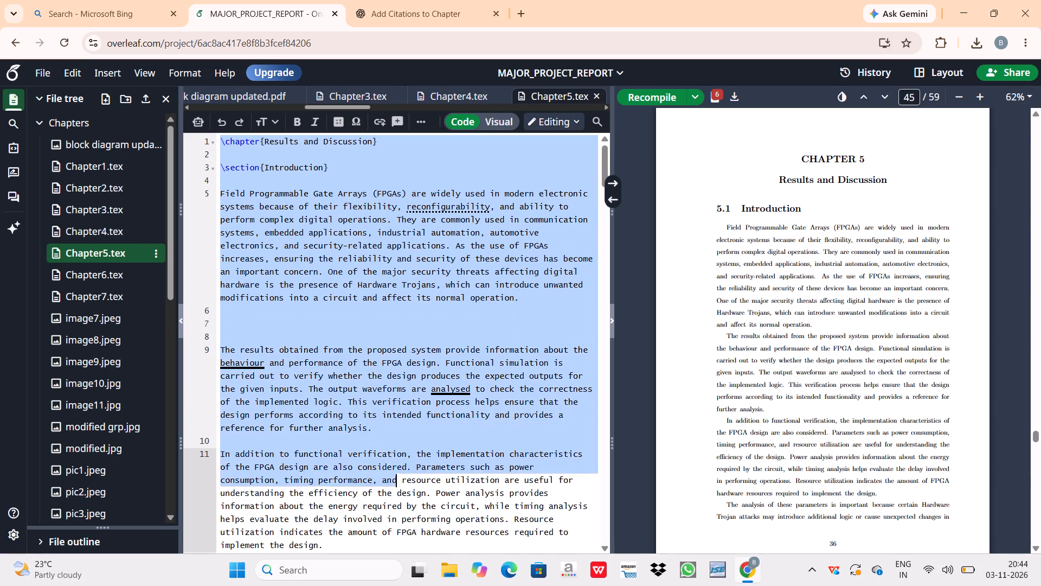
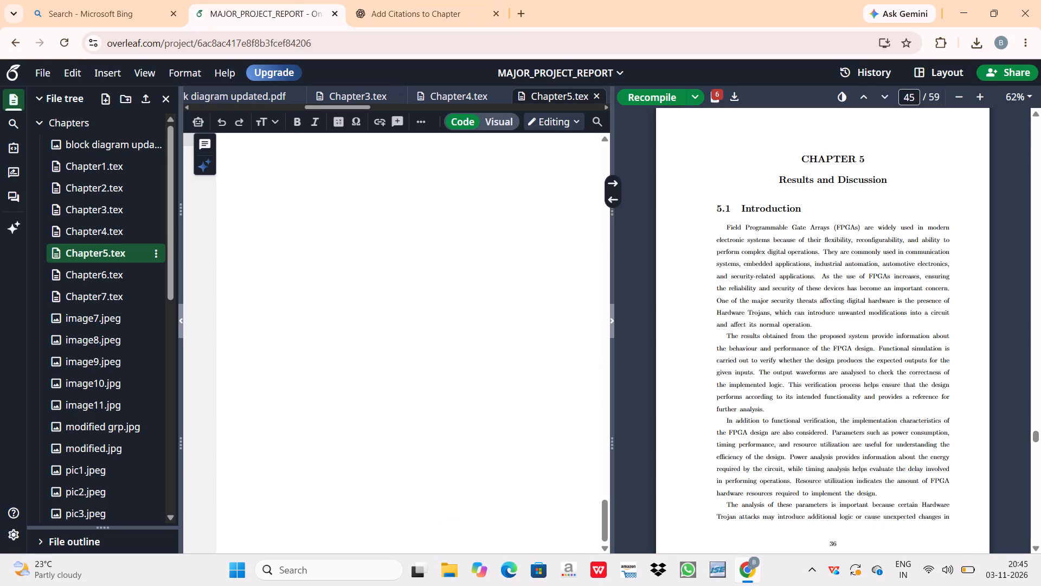
scroll(280, 307, "up", 11)
scroll(280, 307, "up", 12)
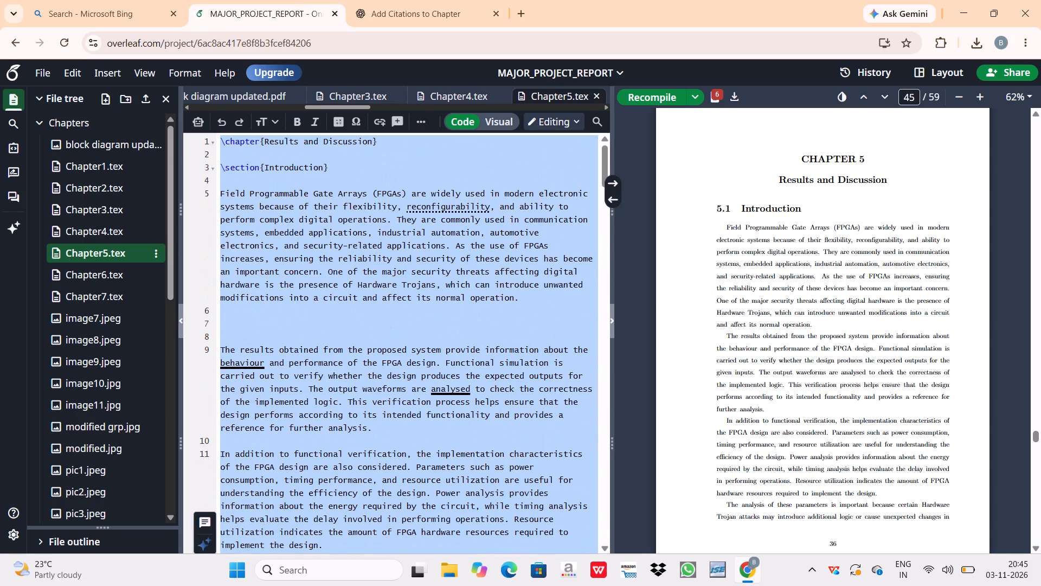
key("Delete")
key("ctrl+v")
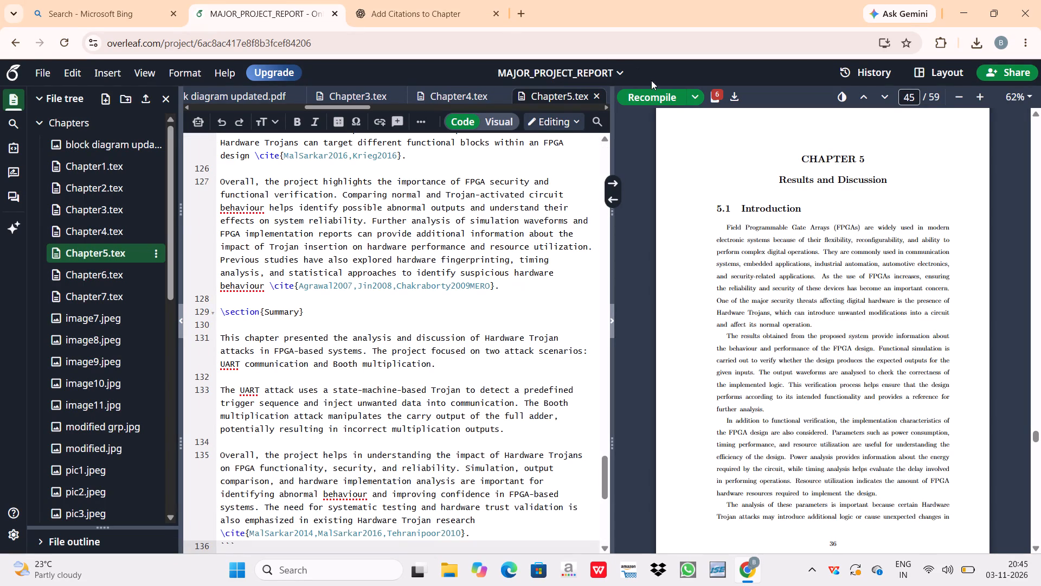
left_click(649, 98)
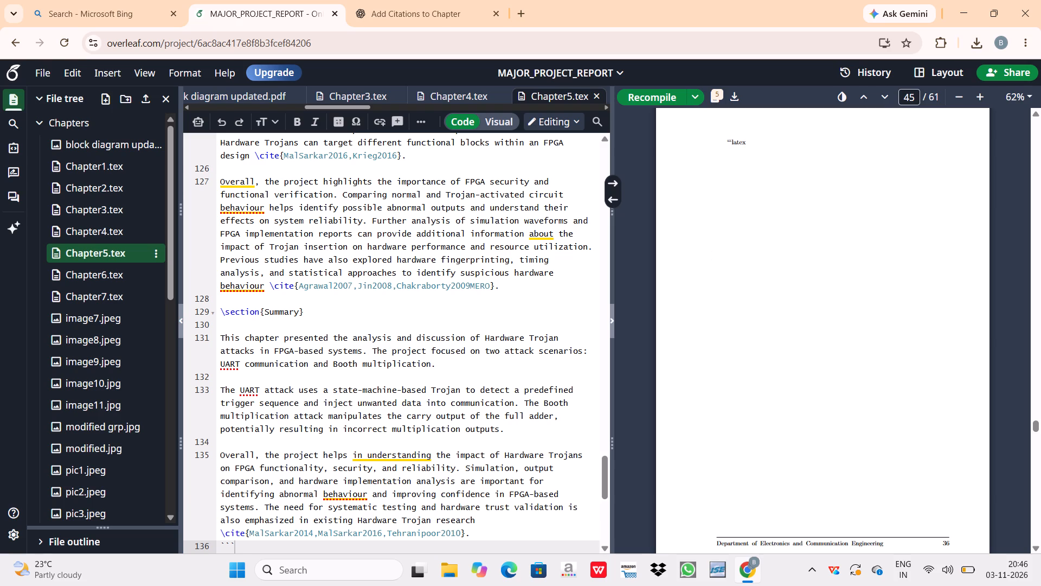
Delete the stray "```latex" marker above the chapter title in Chapter5.tex and recompile the report.
scroll(376, 168, "up", 10)
scroll(376, 168, "up", 15)
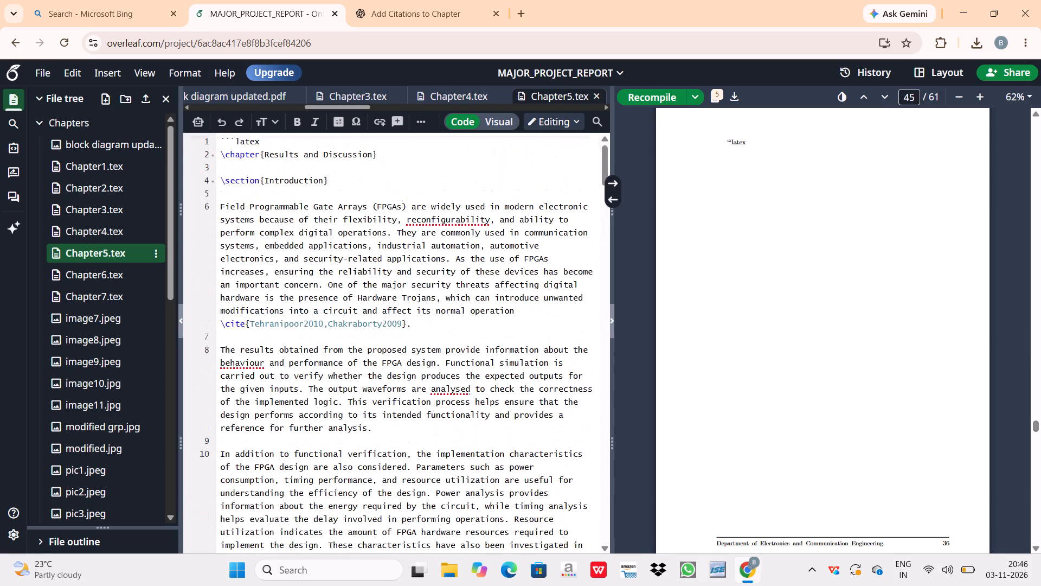
left_click(279, 144)
key("BackSpace")
key("BackSpace")
key("BackSpace")
key("BackSpace")
key("BackSpace")
key("BackSpace")
key("BackSpace")
key("BackSpace")
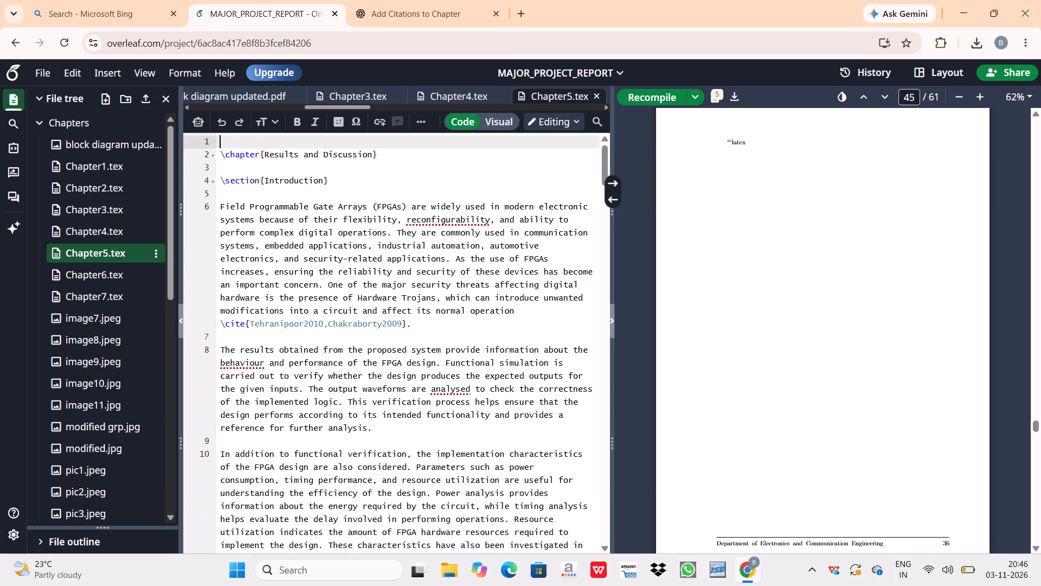
left_click(669, 93)
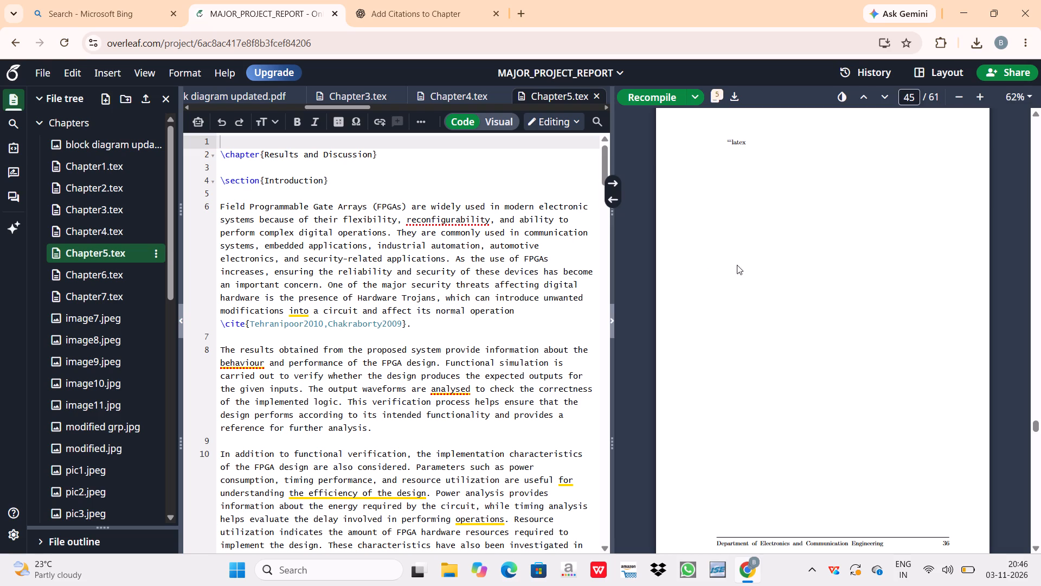
Check the compiled end of Chapter 4, and delete the stray "```" marker after the Summary in Chapter4.tex.
scroll(794, 266, "up", 3)
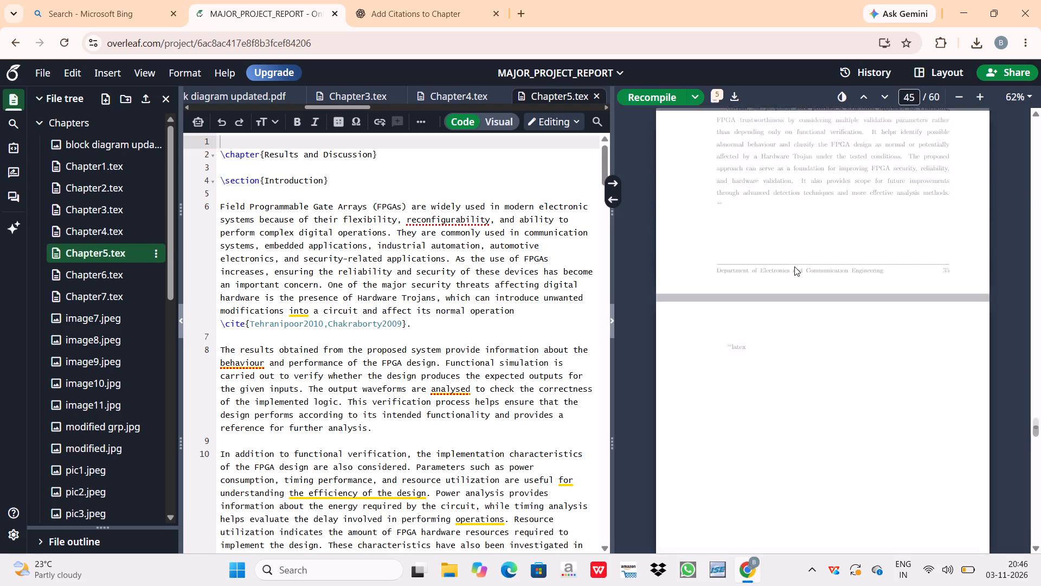
scroll(794, 266, "up", 3)
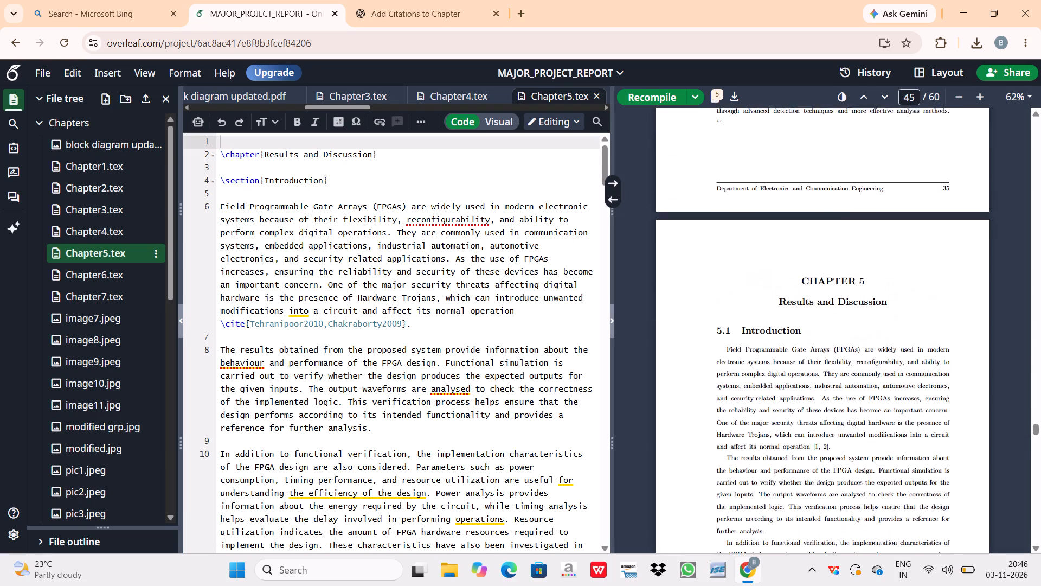
scroll(794, 266, "up", 3)
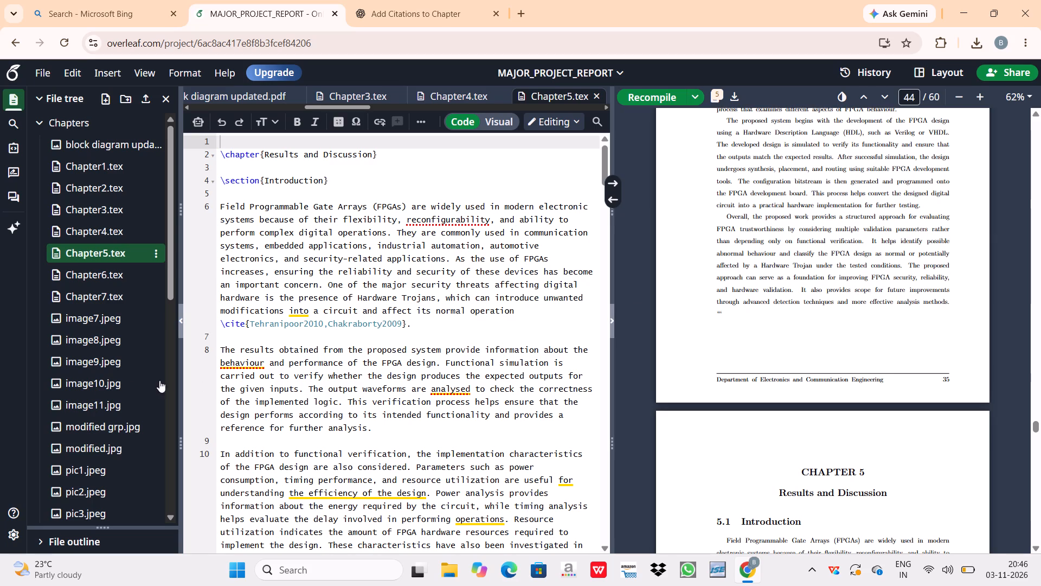
left_click(124, 234)
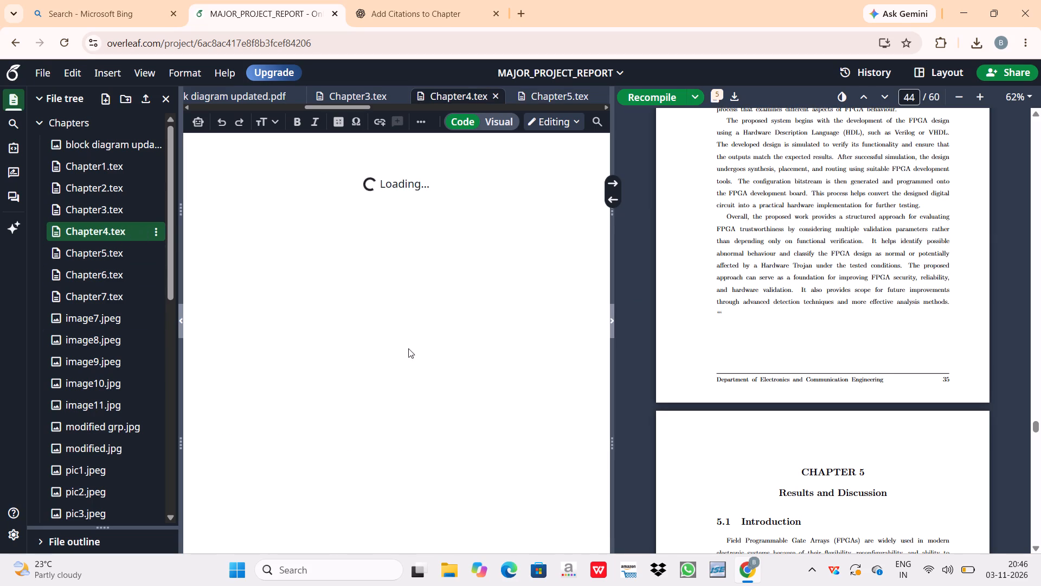
scroll(408, 348, "down", 13)
scroll(408, 348, "down", 16)
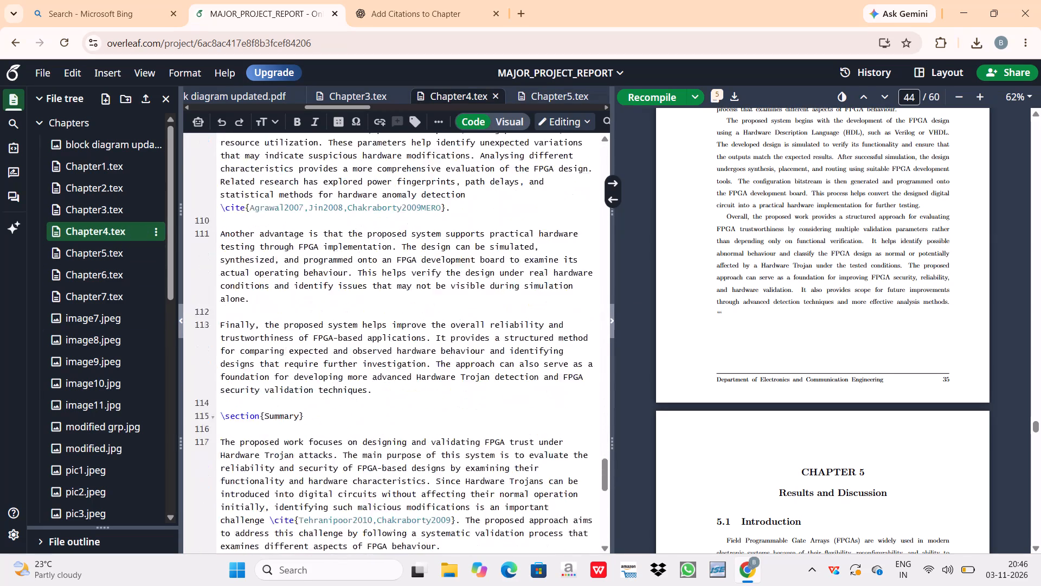
scroll(408, 348, "down", 15)
scroll(408, 348, "up", 2)
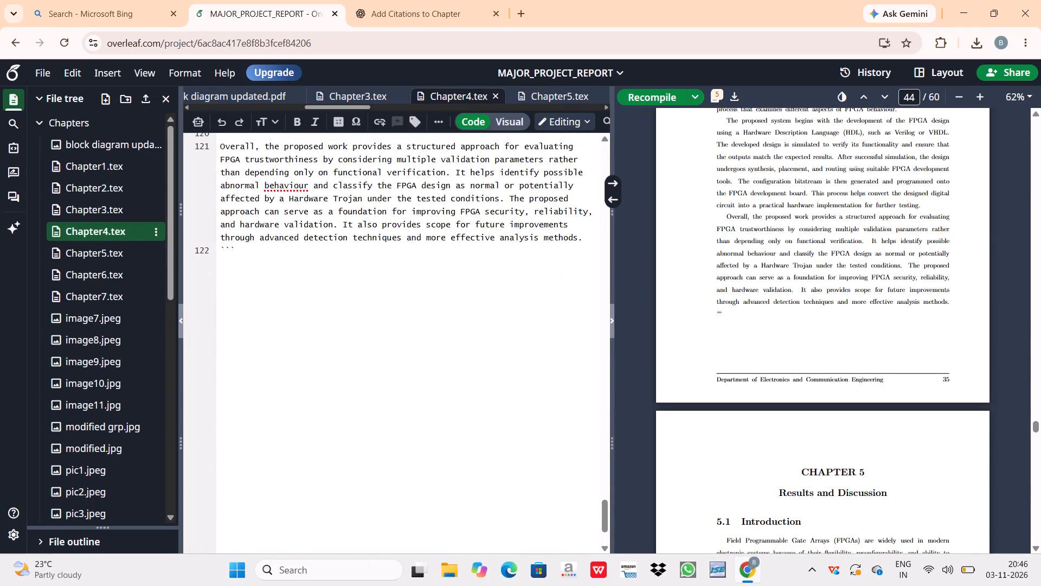
left_click(243, 254)
key("BackSpace")
key("BackSpace")
key("BackSpace")
Reopen Chapter5.tex and look through its code and the first compiled pages of Chapter 5.
left_click(114, 254)
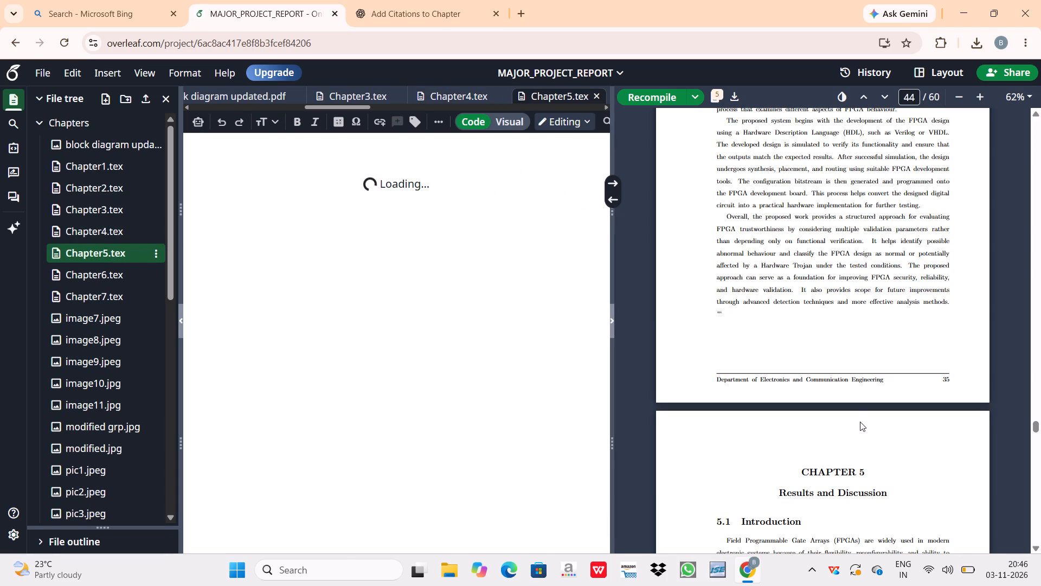
scroll(860, 422, "down", 9)
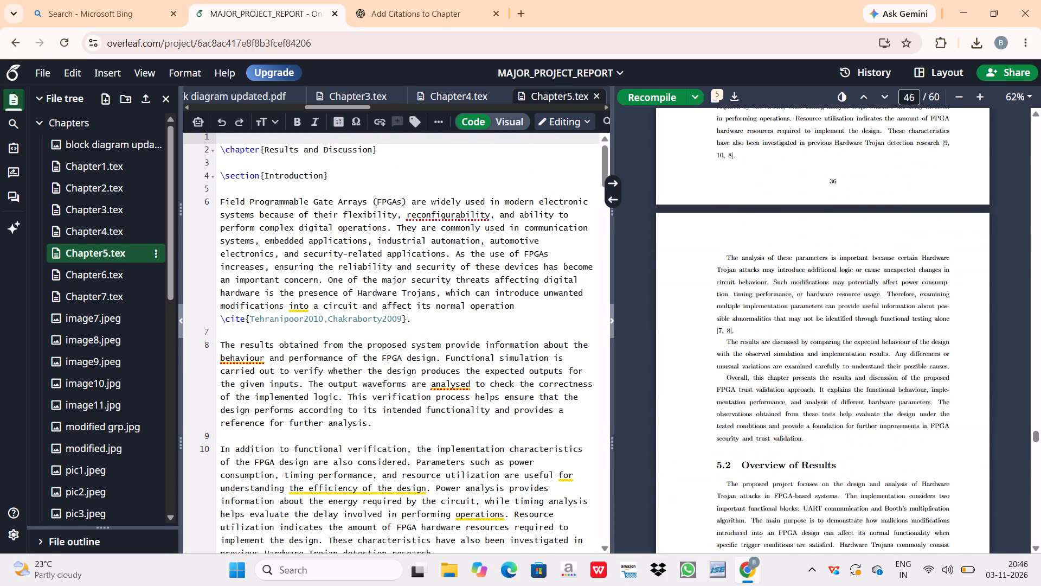
scroll(501, 462, "down", 19)
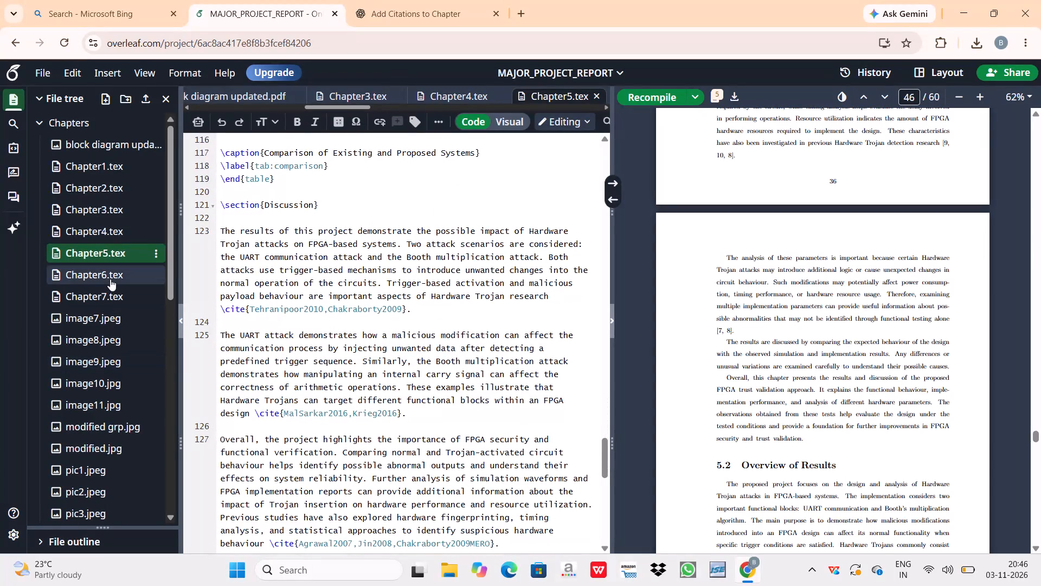
left_click(110, 279)
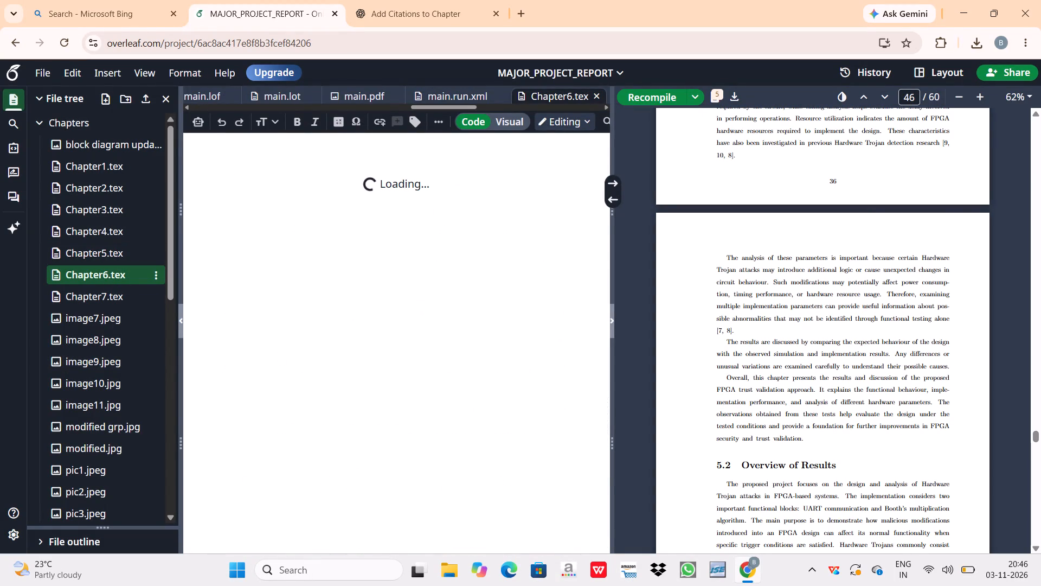
scroll(842, 354, "down", 14)
scroll(844, 359, "up", 1)
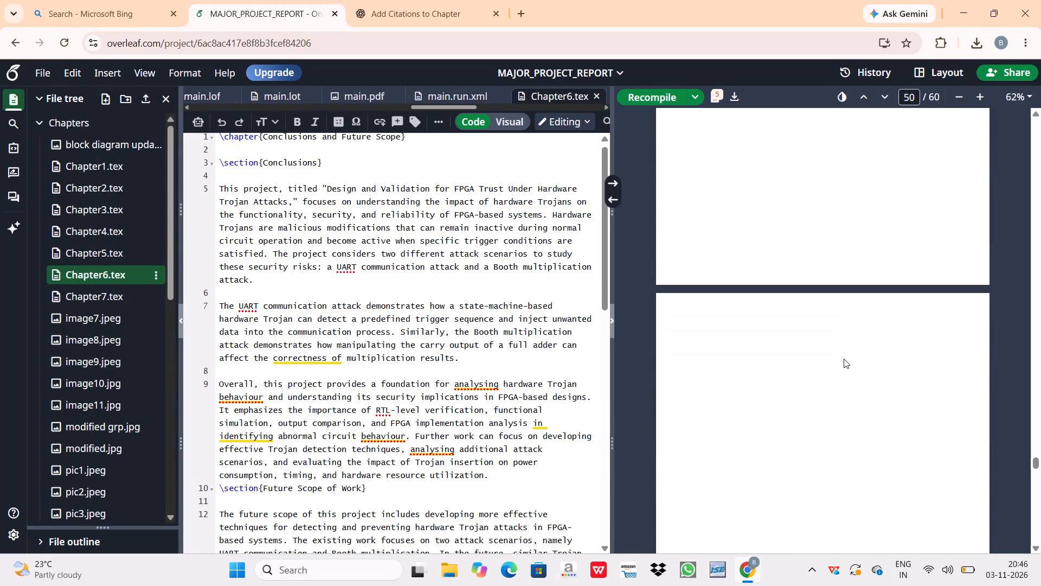
scroll(844, 359, "up", 2)
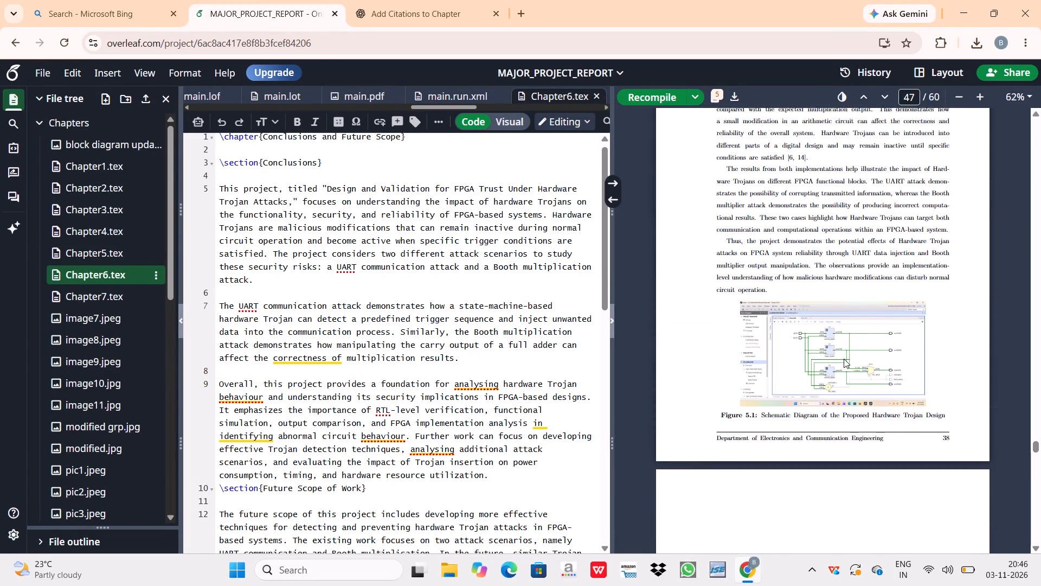
scroll(844, 359, "down", 8)
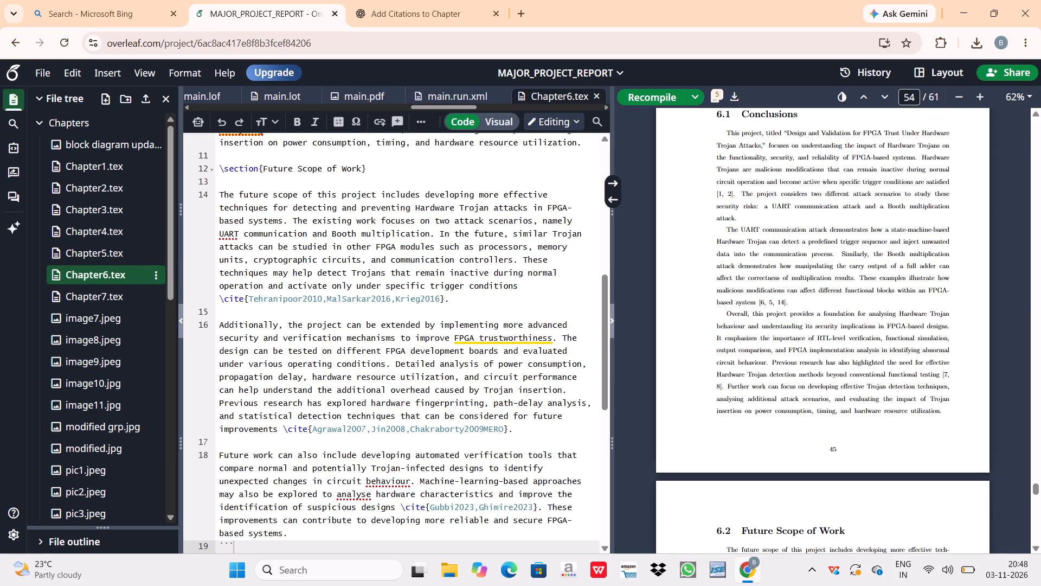
Review the recompiled Chapter 6 pages with their citations, continuing through Chapter 7 to the end of the reference list.
scroll(754, 15, "up", 2)
scroll(817, 128, "up", 1)
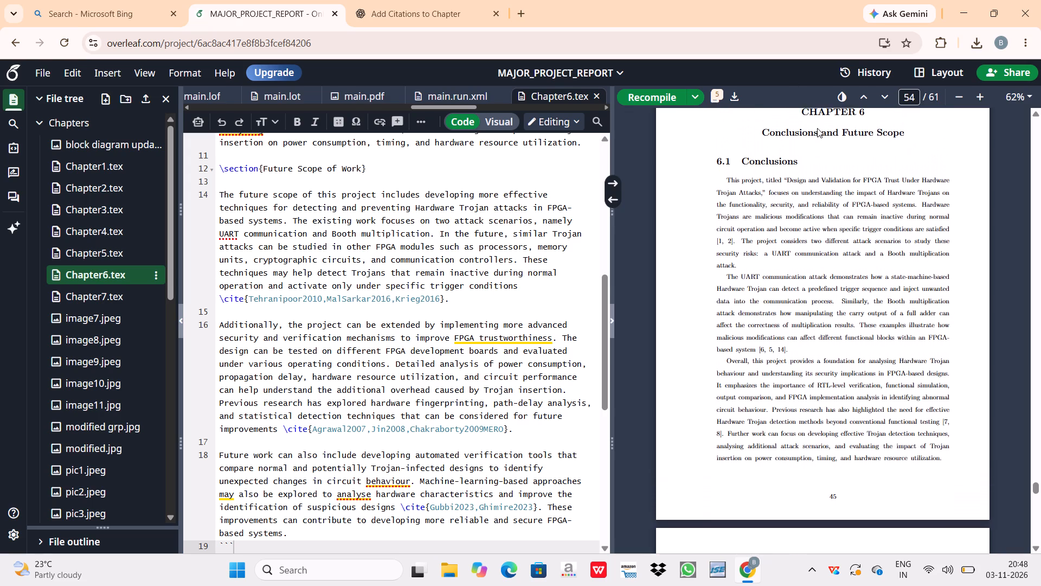
scroll(817, 128, "up", 1)
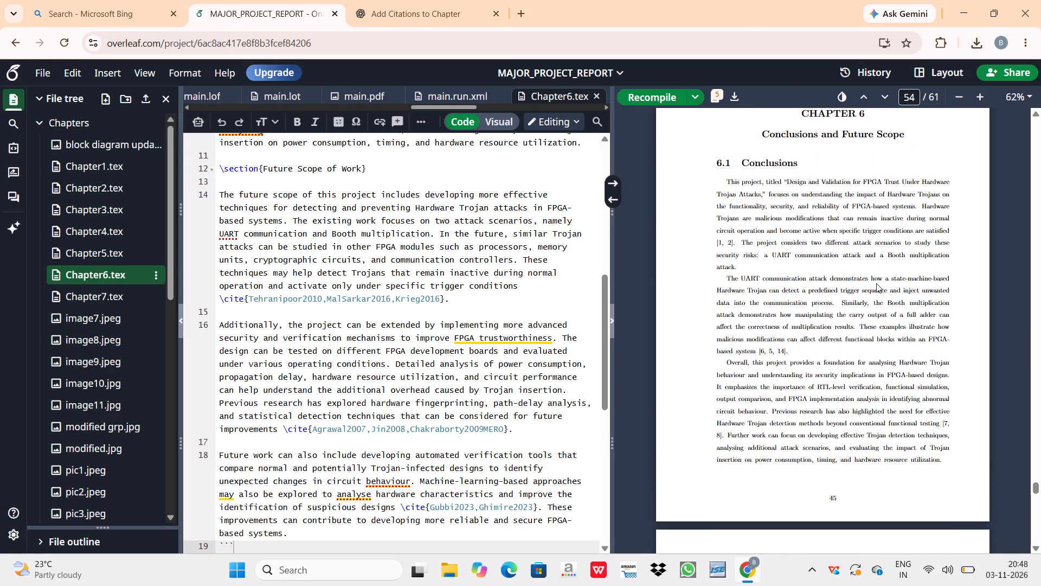
scroll(876, 283, "down", 9)
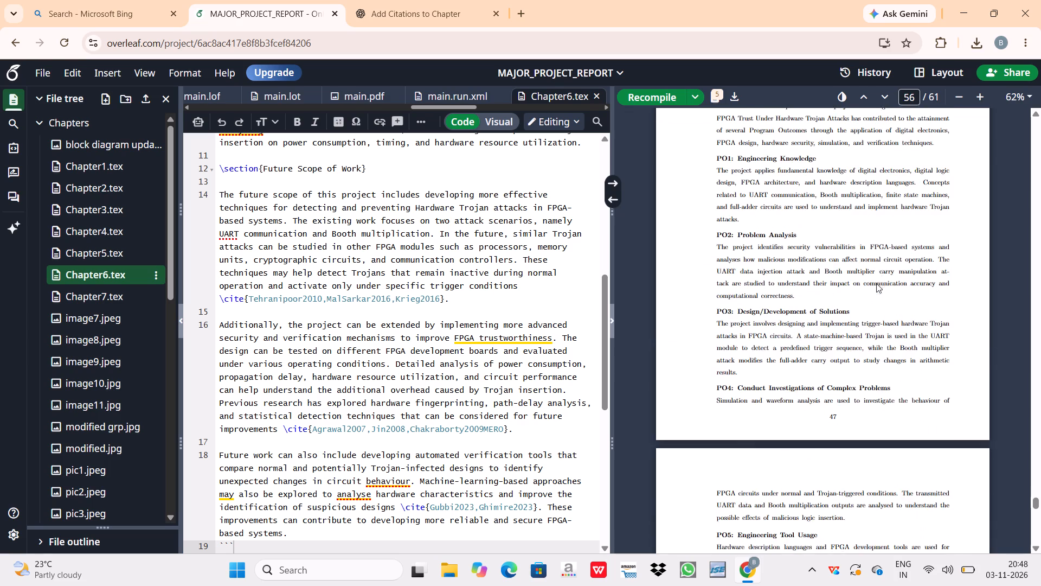
scroll(876, 283, "down", 17)
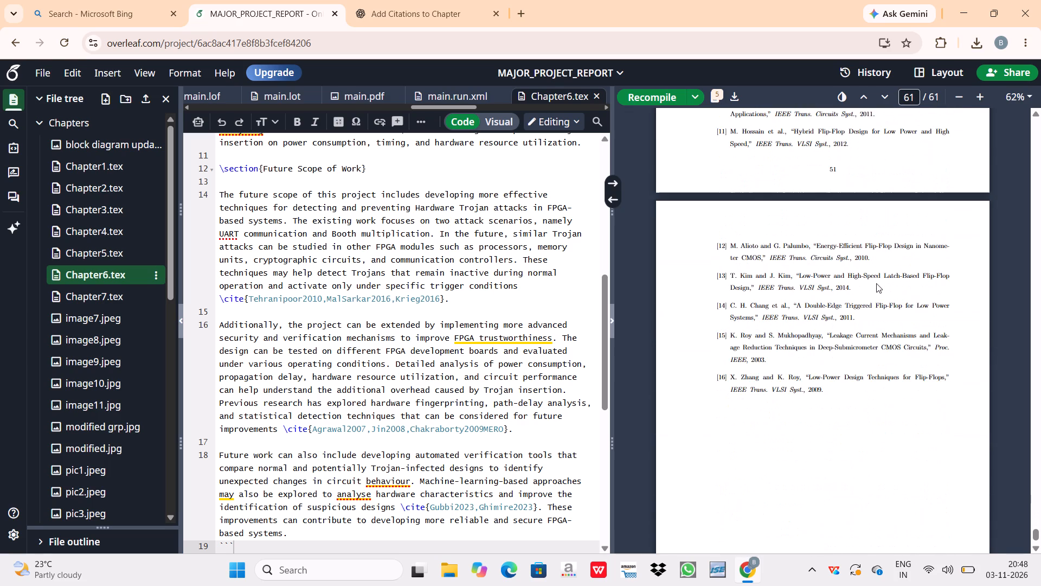
Look back through the compiled report to the title page, and forward past the front matter into Chapter 5.
scroll(876, 283, "up", 17)
scroll(876, 283, "up", 20)
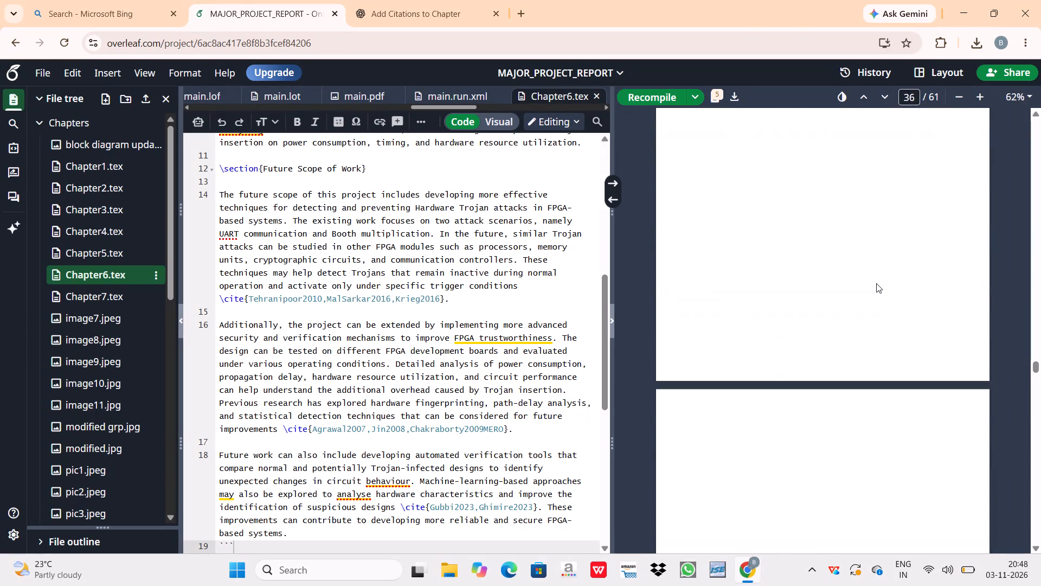
scroll(876, 283, "up", 20)
scroll(876, 283, "up", 15)
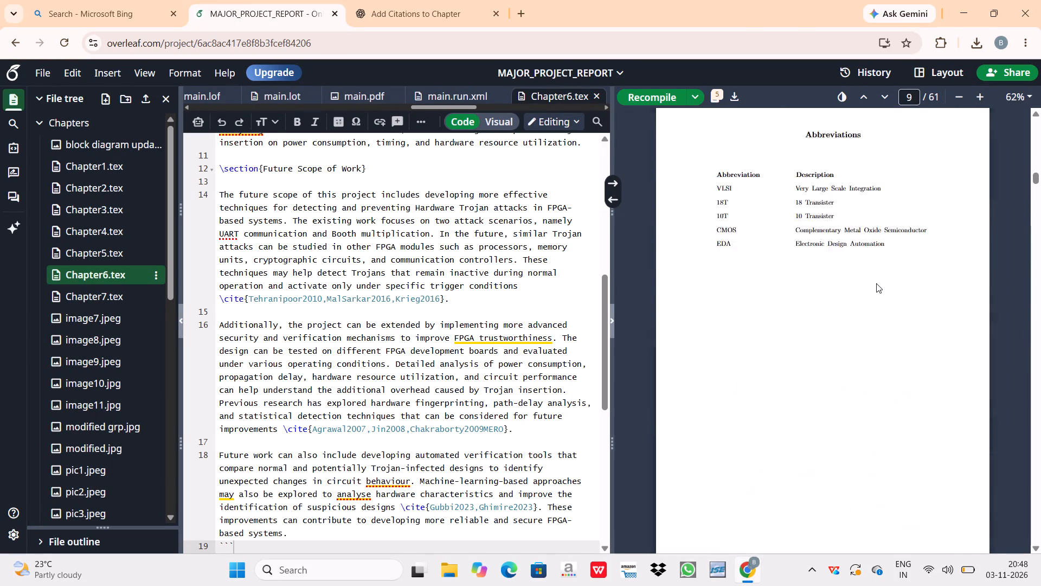
scroll(876, 283, "up", 7)
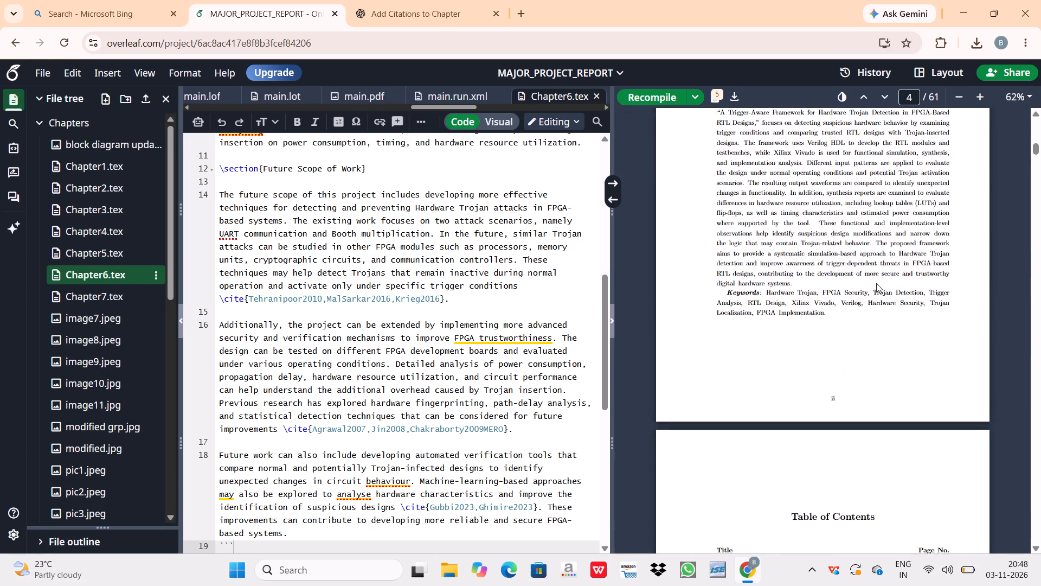
scroll(876, 283, "up", 16)
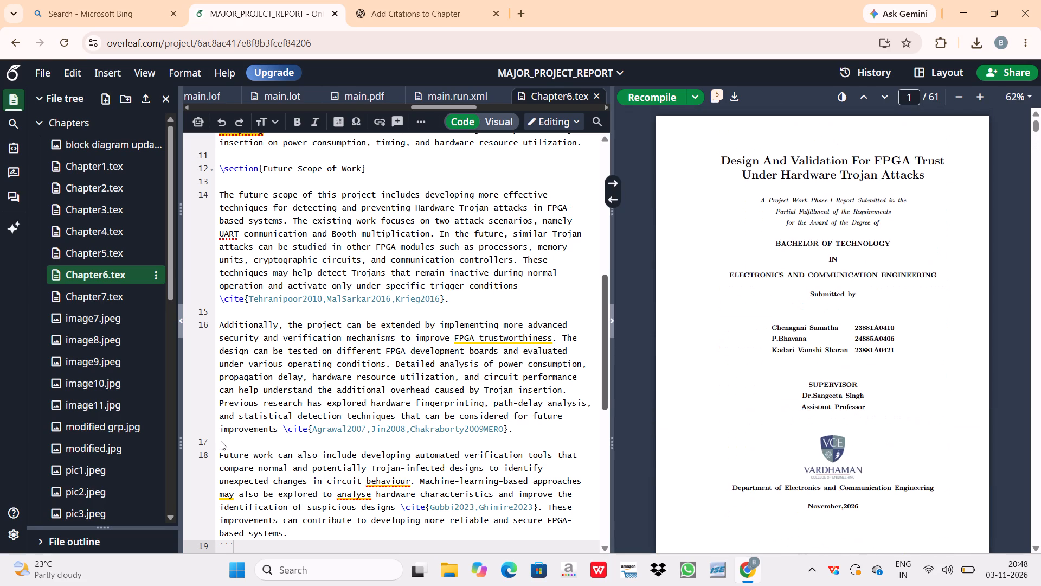
scroll(821, 432, "down", 13)
scroll(821, 432, "down", 14)
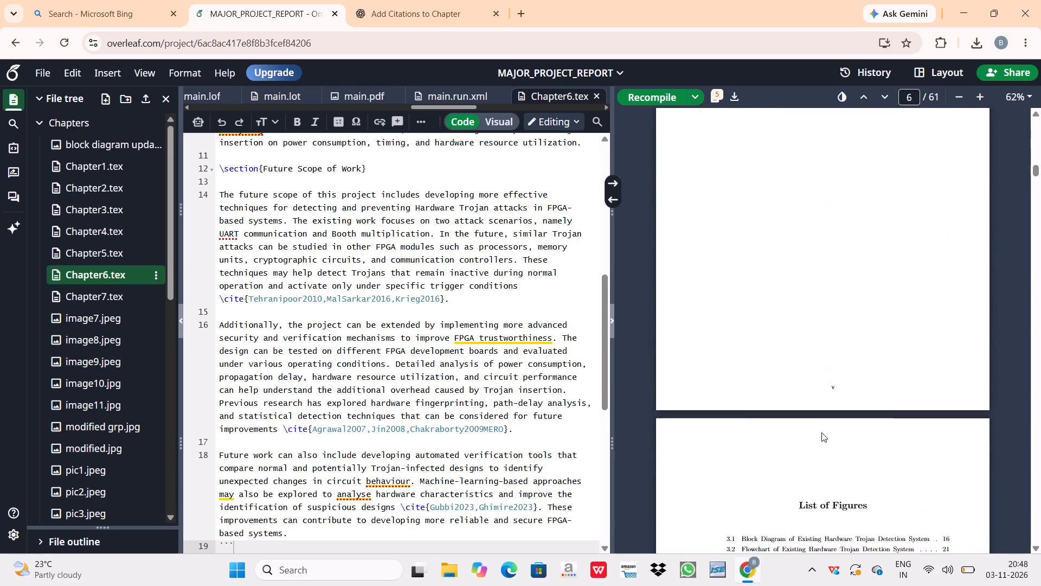
scroll(821, 432, "down", 14)
scroll(821, 432, "down", 14)
scroll(821, 432, "down", 15)
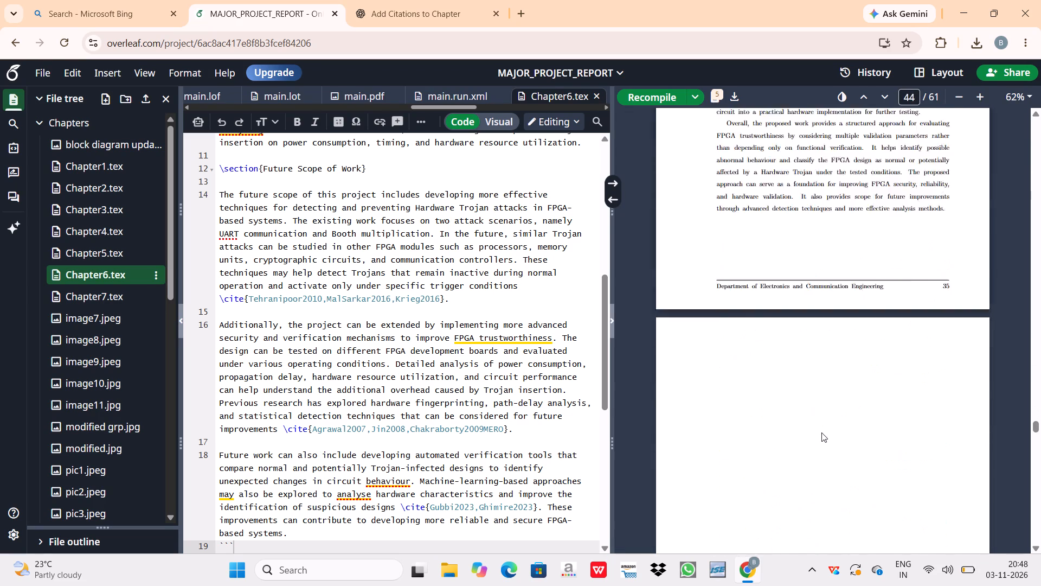
scroll(292, 523, "down", 1)
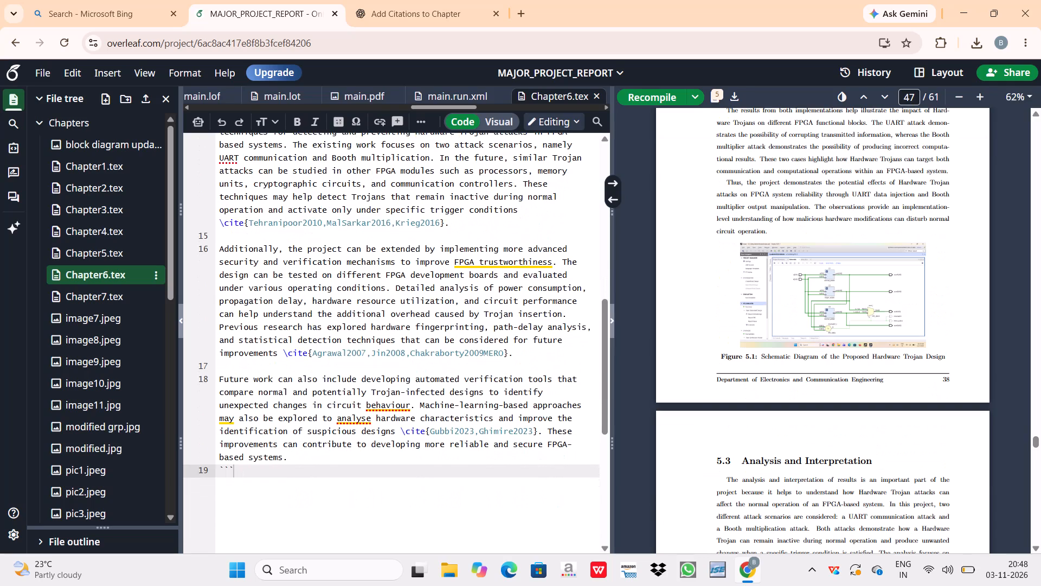
In the first Future Scope of Work paragraph, delete the text from "The existing work focuses on" through "communication controllers.".
scroll(292, 523, "down", 1)
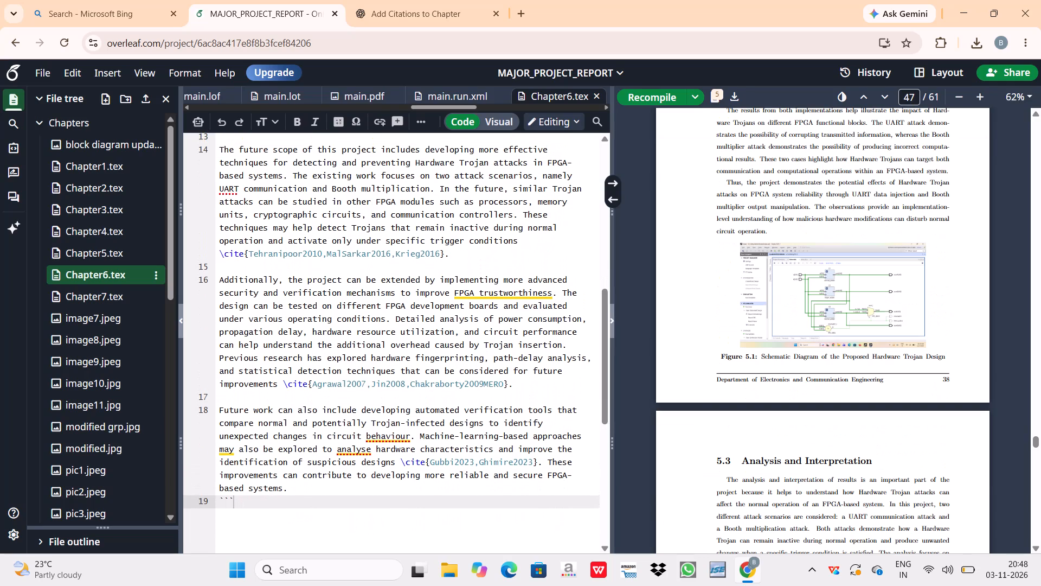
scroll(354, 322, "up", 1)
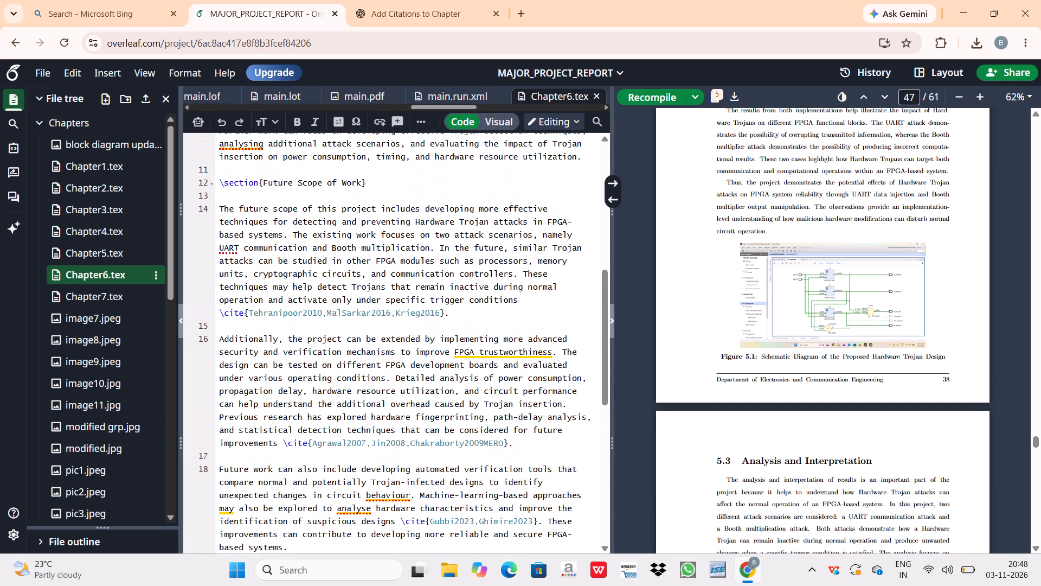
scroll(354, 322, "up", 1)
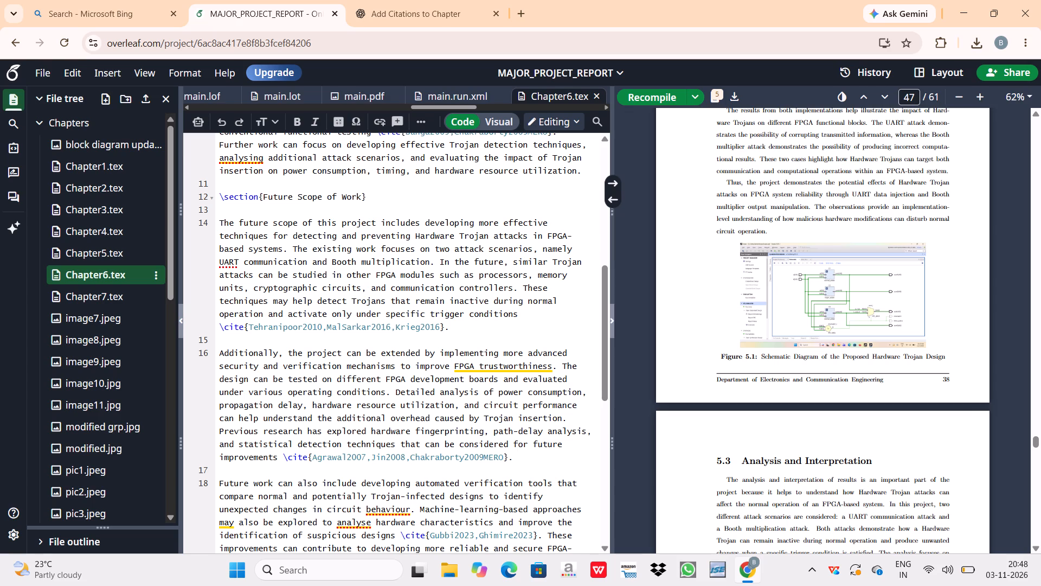
left_click_drag(289, 254, 426, 257)
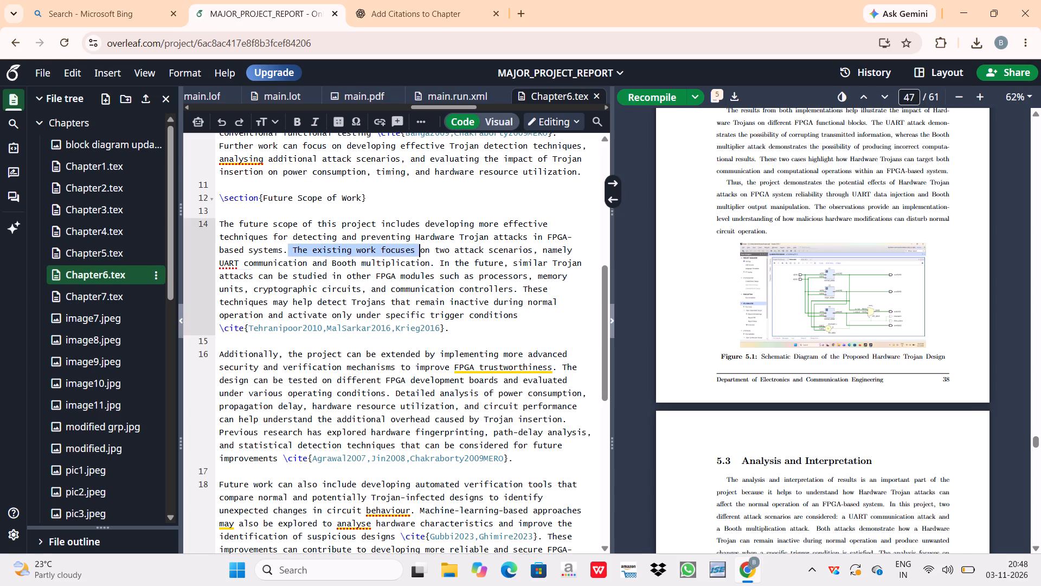
left_click_drag(426, 257, 518, 289)
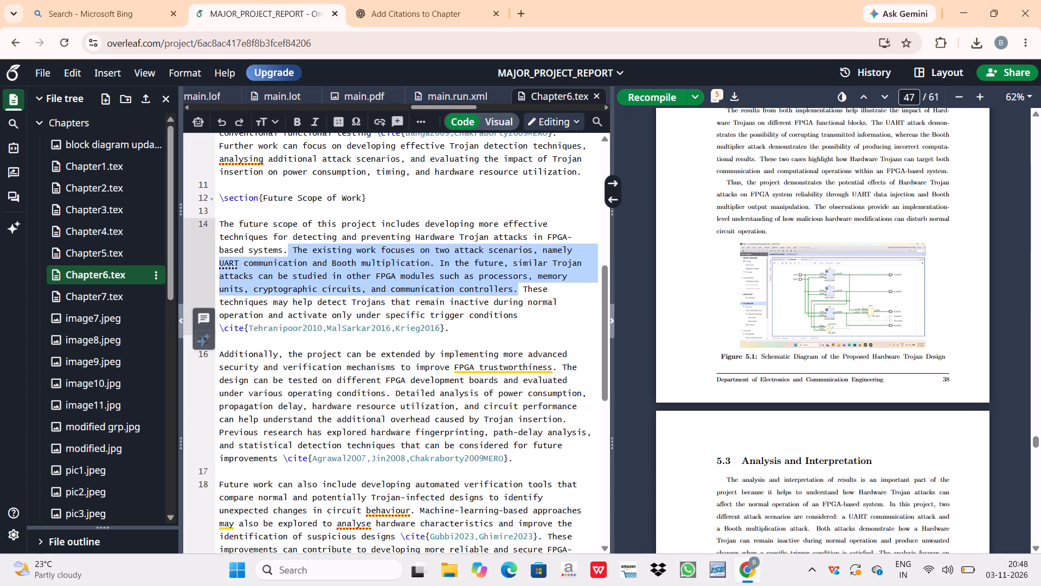
key("Delete")
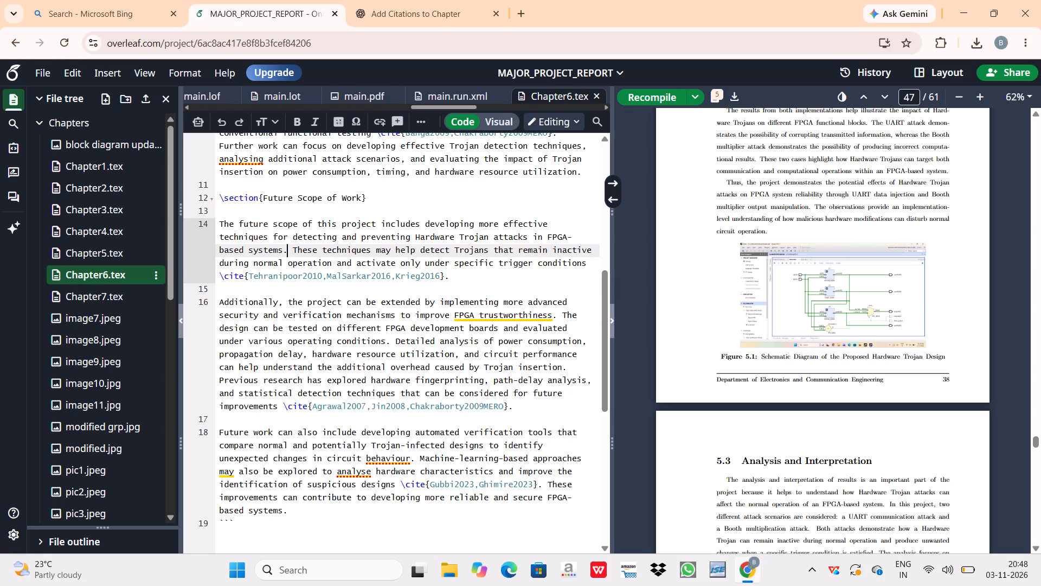
In the "Additionally" paragraph, delete the sentence about testing the design on different FPGA development boards under various operating conditions.
left_click_drag(566, 311, 393, 351)
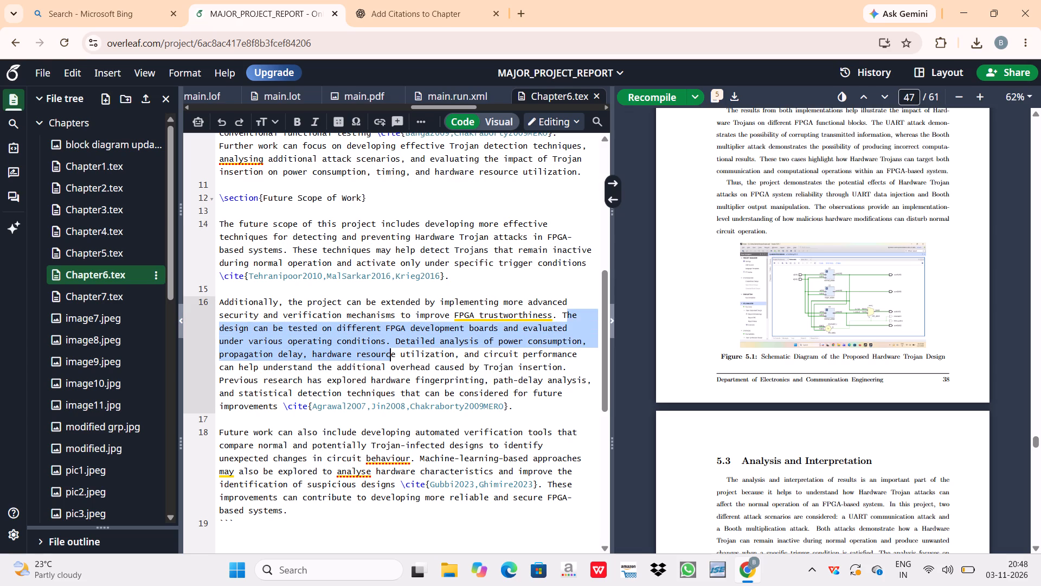
left_click_drag(393, 351, 395, 345)
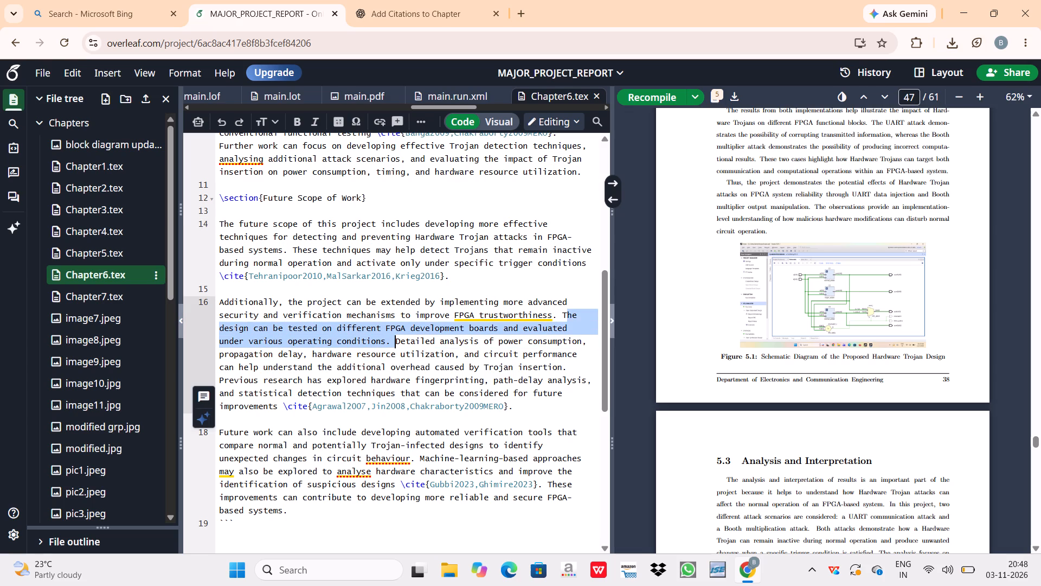
key("Delete")
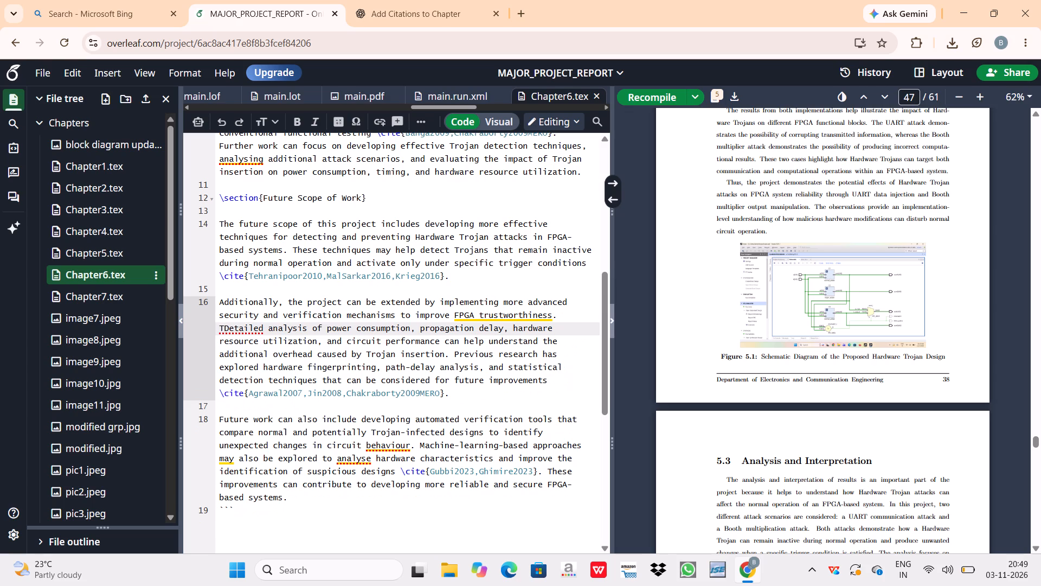
key("BackSpace")
Remove the stray triple backticks from the last line of Chapter6.tex.
scroll(395, 345, "down", 2)
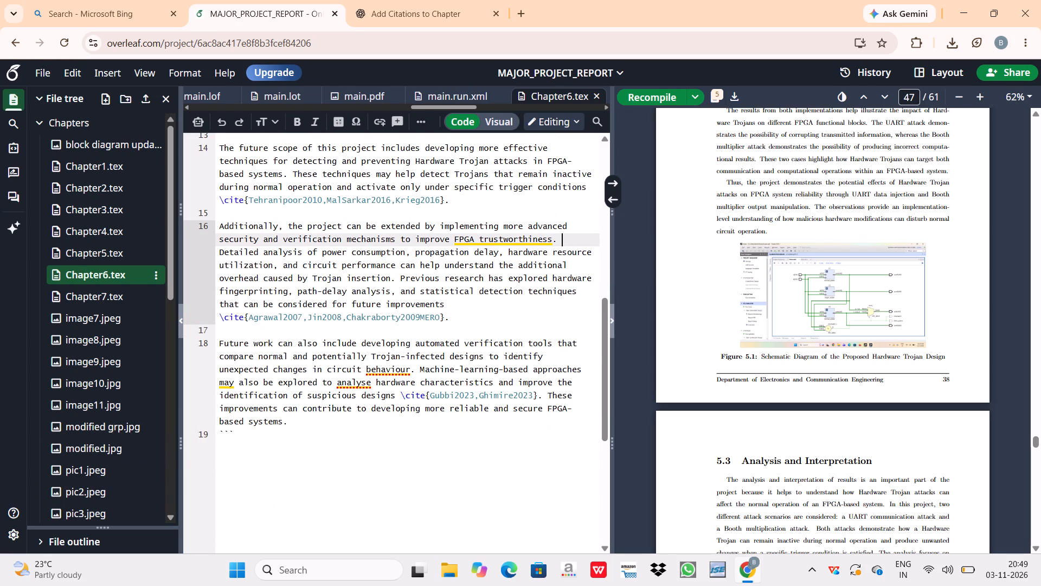
left_click(243, 438)
key("BackSpace")
key("BackSpace")
key("BackSpace")
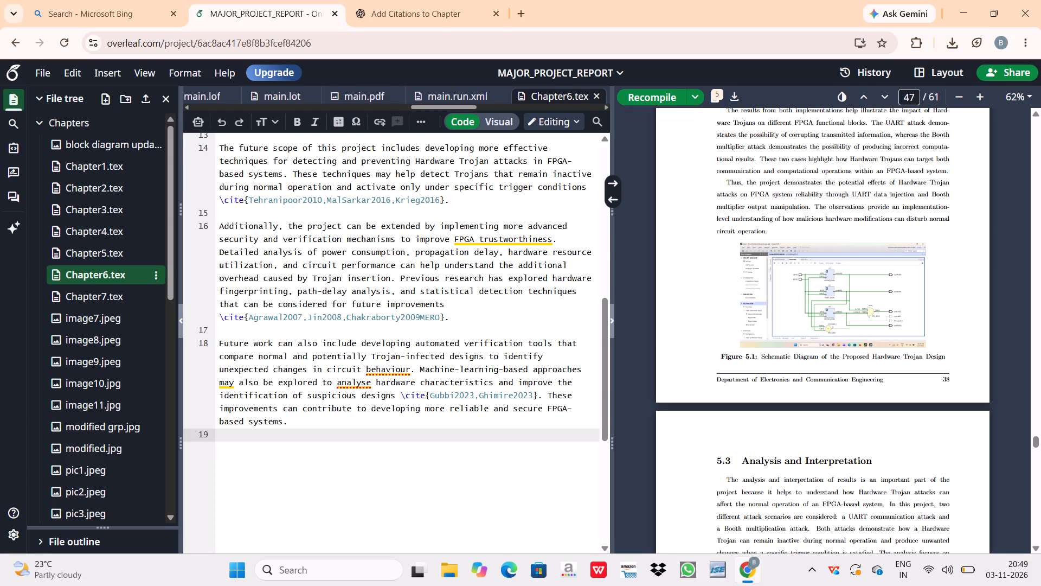
In the last Future Scope paragraph of Chapter6.tex, delete the opening sentence about developing automated verification tools.
left_click_drag(217, 341, 421, 374)
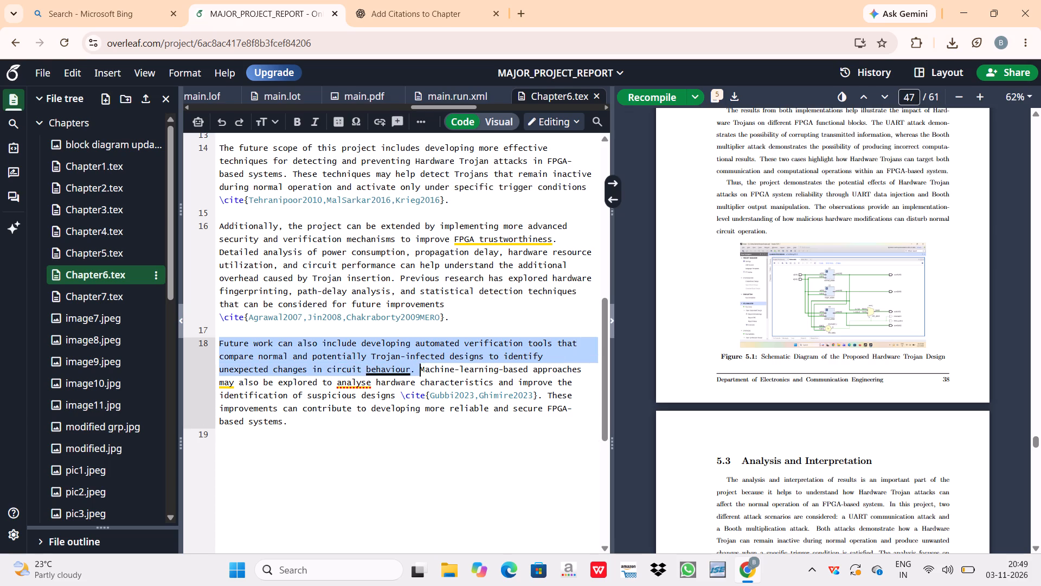
left_click_drag(421, 374, 416, 373)
key("Delete")
In the Discussion section of Chapter5.tex, delete the whole paragraph beginning "The UART attack demonstrates how a malicious modification".
scroll(416, 373, "up", 18)
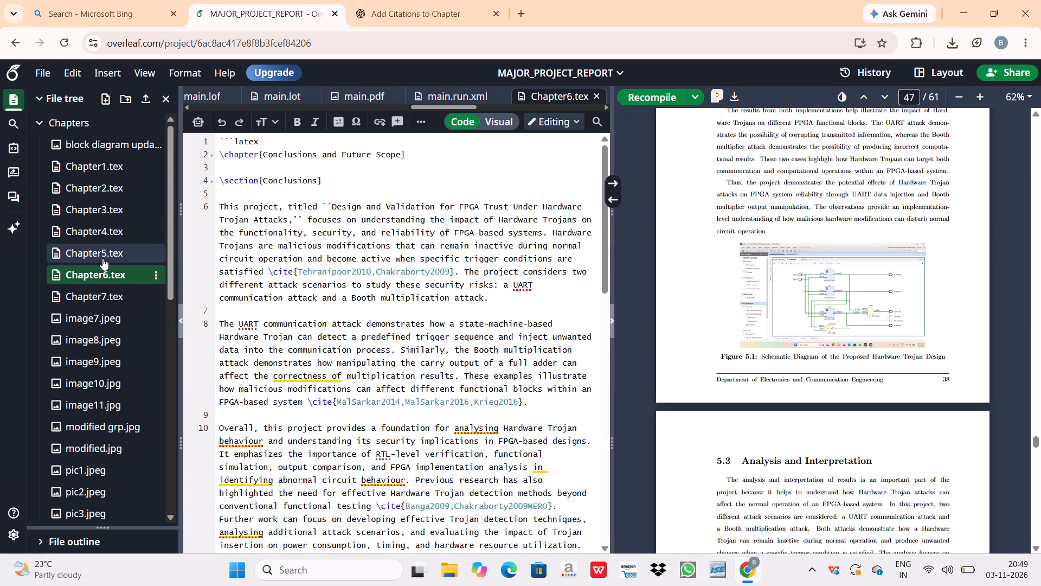
left_click(102, 258)
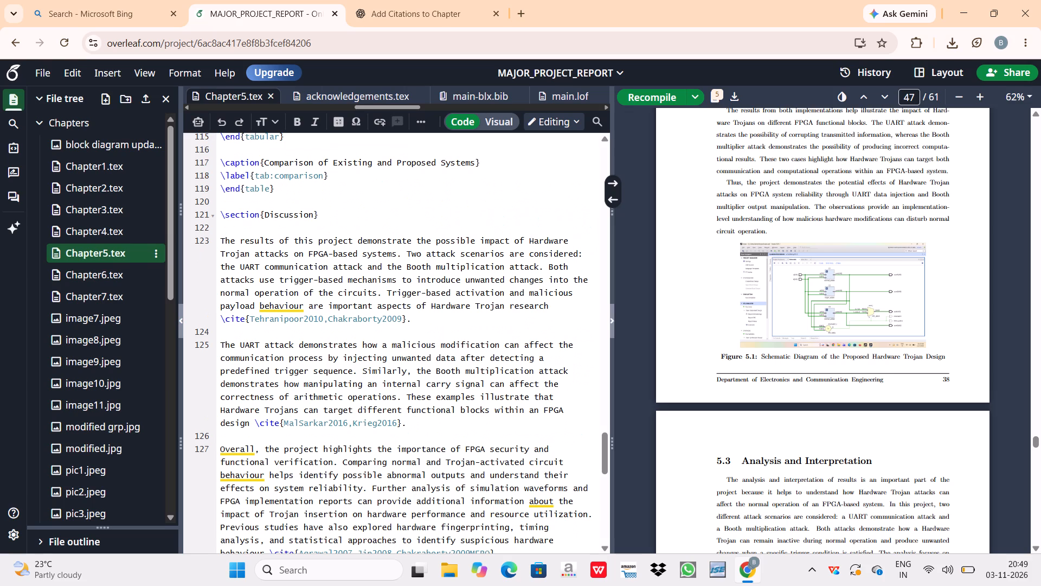
scroll(390, 297, "down", 2)
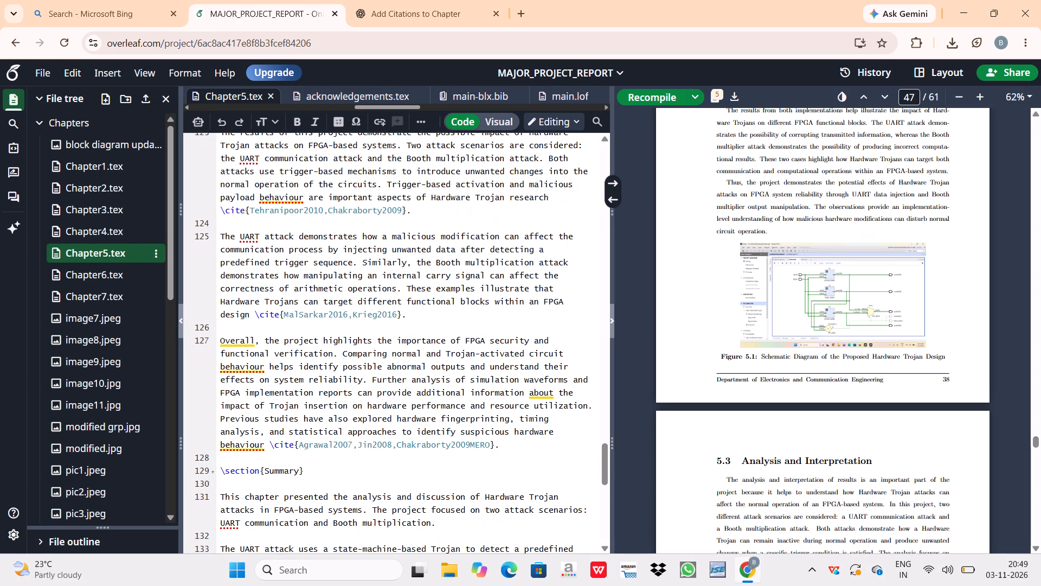
scroll(390, 297, "down", 1)
scroll(315, 308, "up", 1)
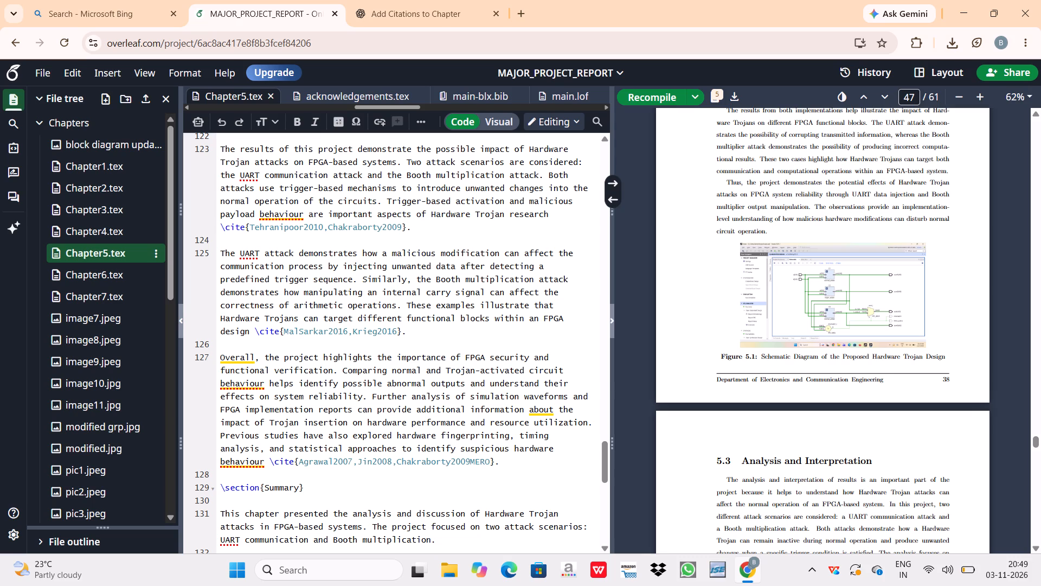
left_click_drag(222, 251, 430, 322)
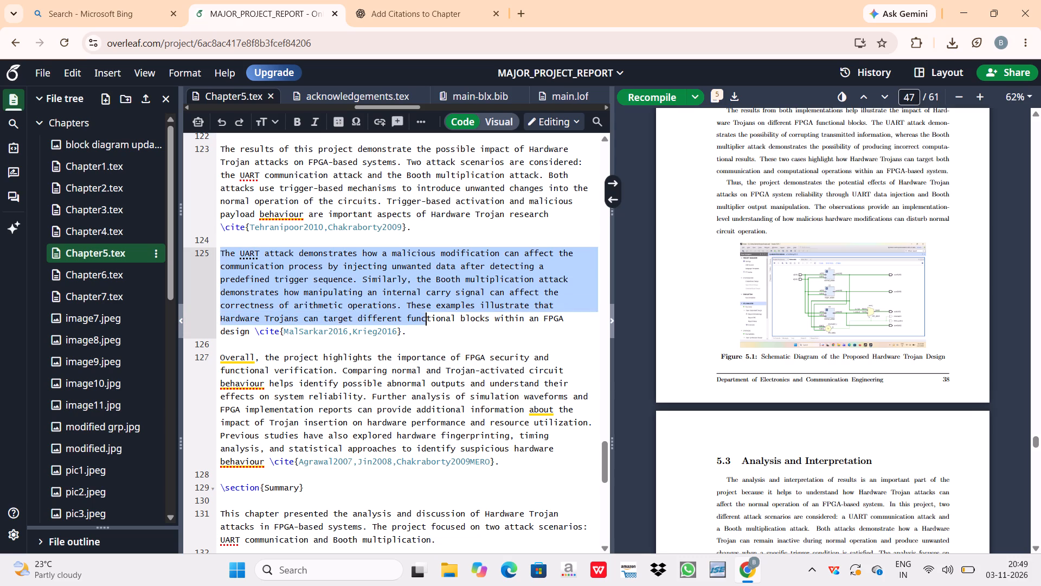
left_click_drag(430, 322, 437, 331)
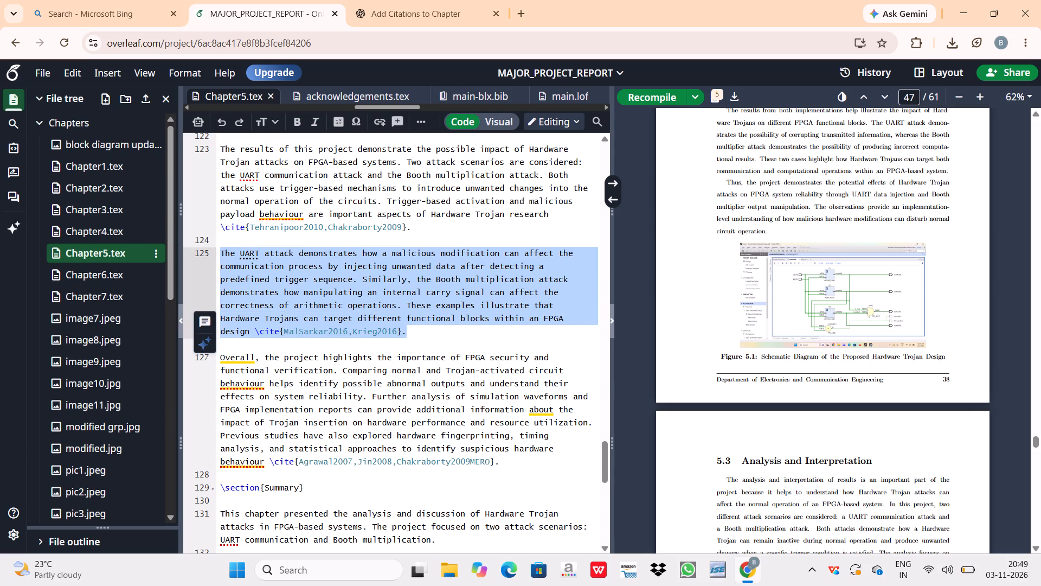
key("Delete")
In the Analysis and Interpretation section, delete the paragraph beginning "In the UART communication attack, a state-machine-based Hardware Trojan".
scroll(437, 331, "up", 8)
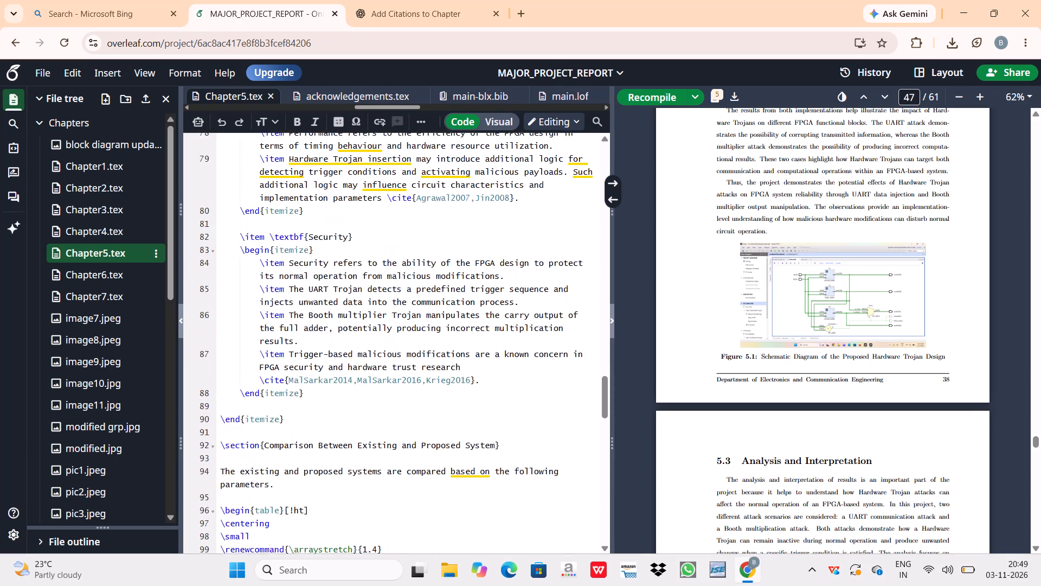
scroll(437, 331, "up", 5)
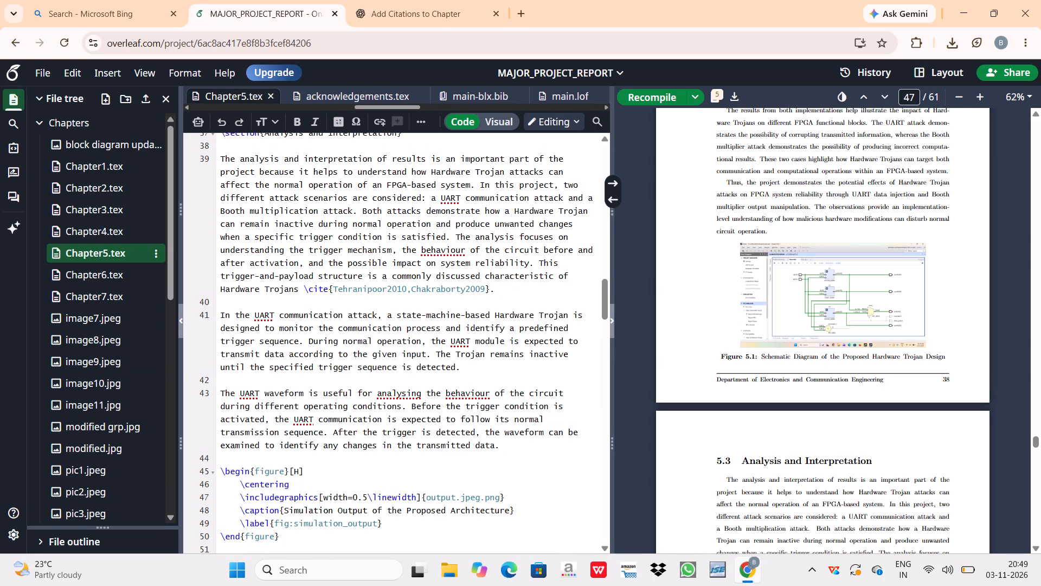
left_click_drag(221, 314, 477, 376)
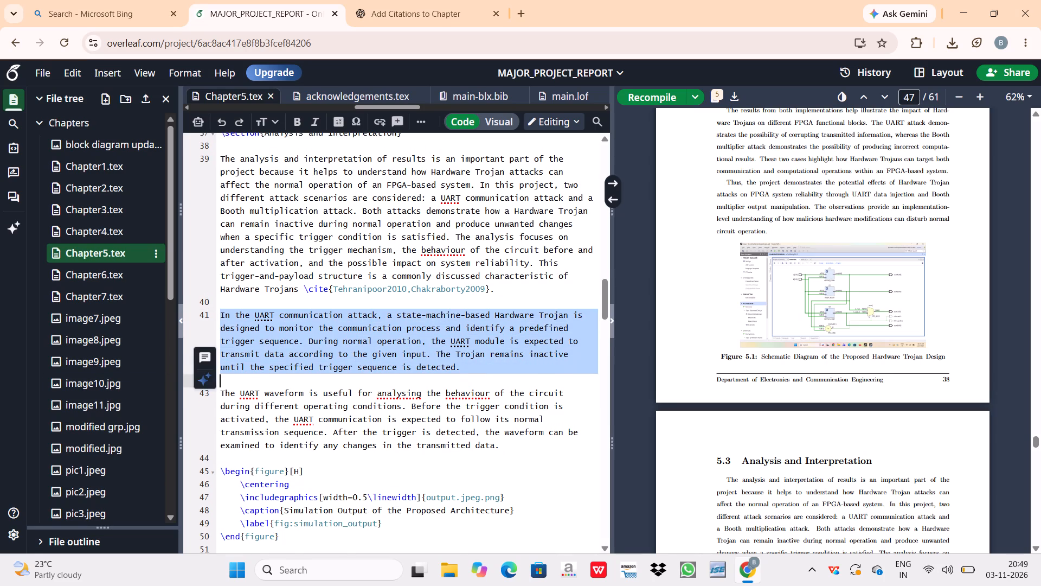
key("Delete")
In the first Analysis and Interpretation paragraph, delete the text from "In this project, two different attack scenarios" through "trigger condition is satisfied.".
scroll(477, 376, "up", 1)
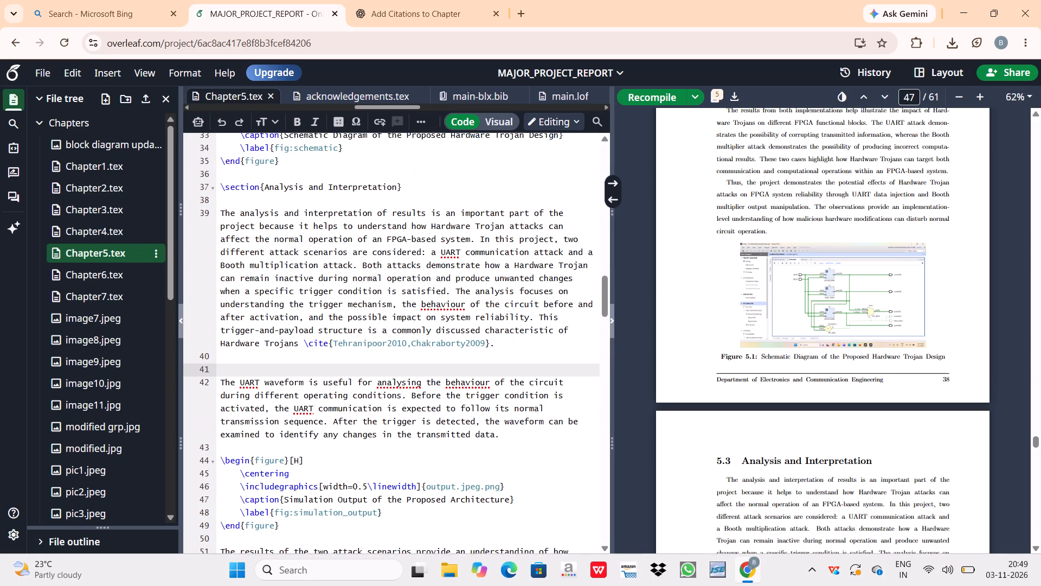
scroll(477, 376, "up", 1)
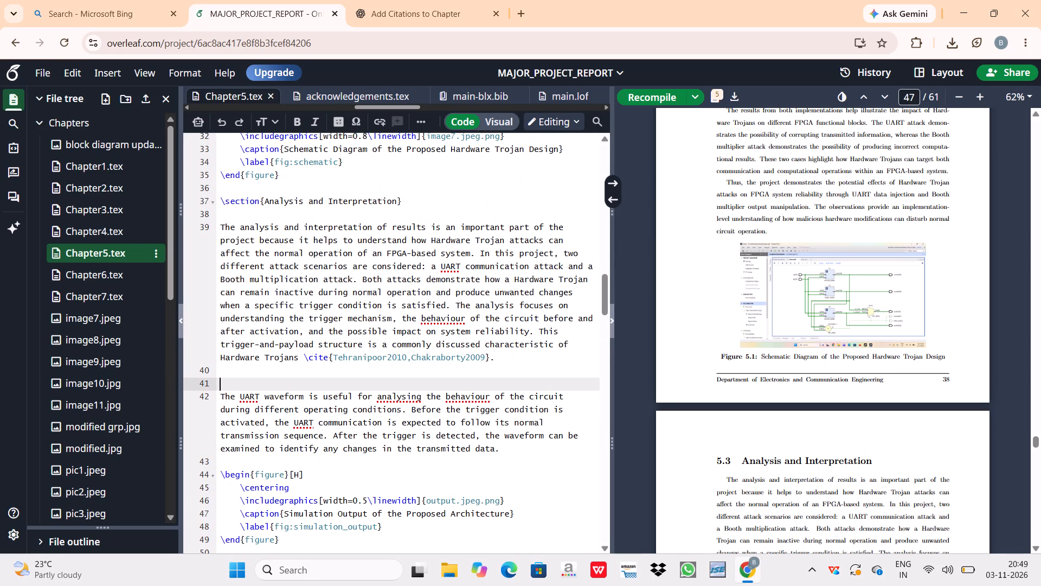
left_click_drag(479, 250, 500, 266)
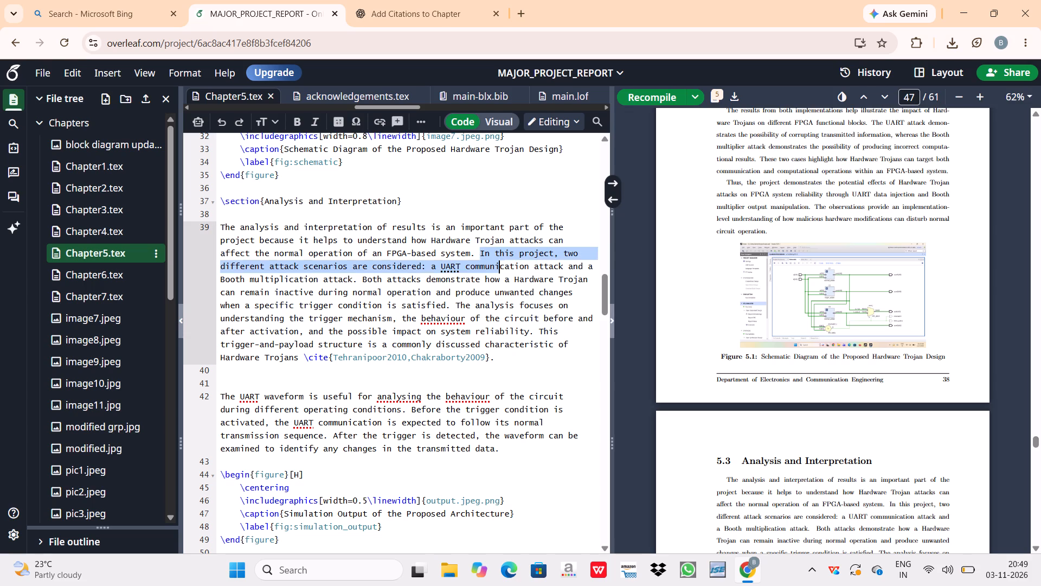
left_click_drag(500, 266, 454, 313)
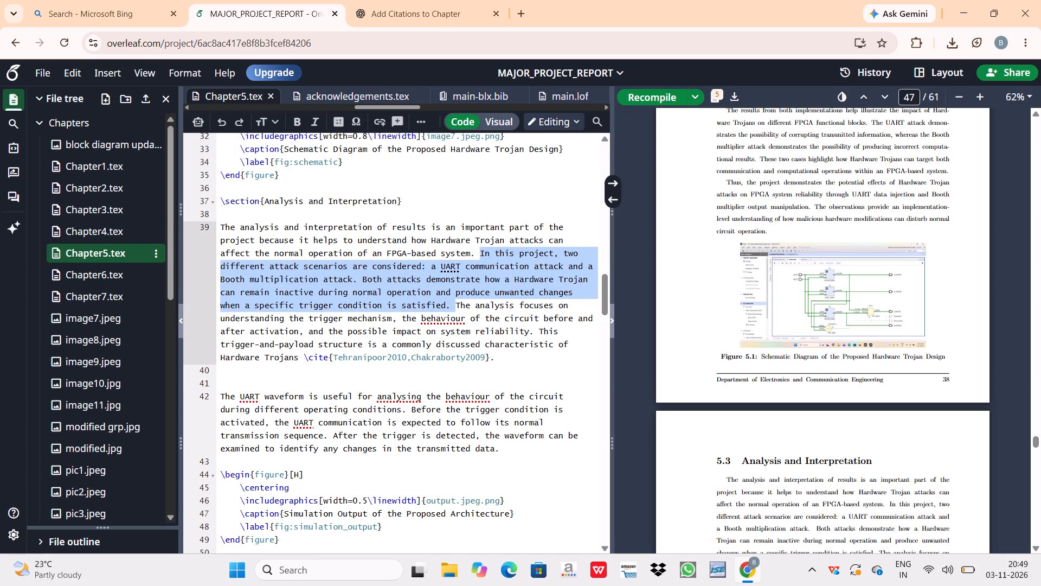
key("Delete")
In the Overview of Results paragraph on Booth's multiplication, delete from "When the Trojan is activated" through "reliability of the overall system.".
scroll(454, 313, "up", 4)
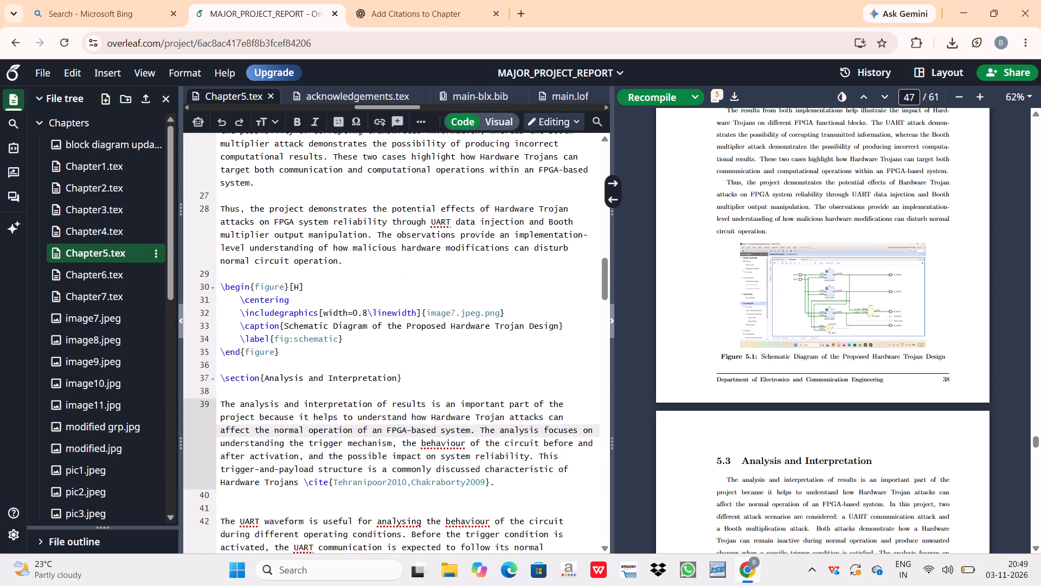
scroll(454, 313, "up", 4)
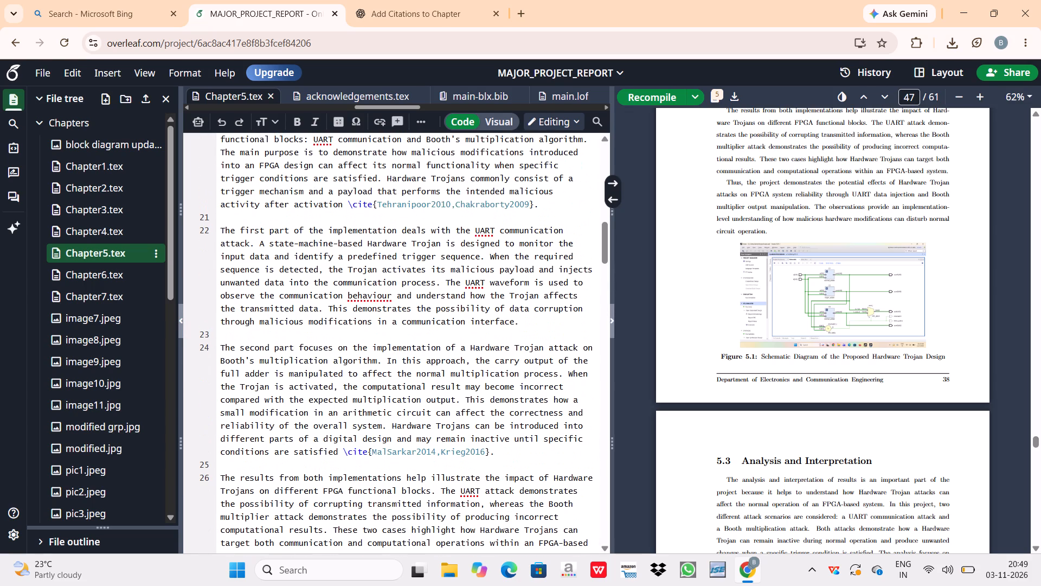
scroll(454, 313, "down", 1)
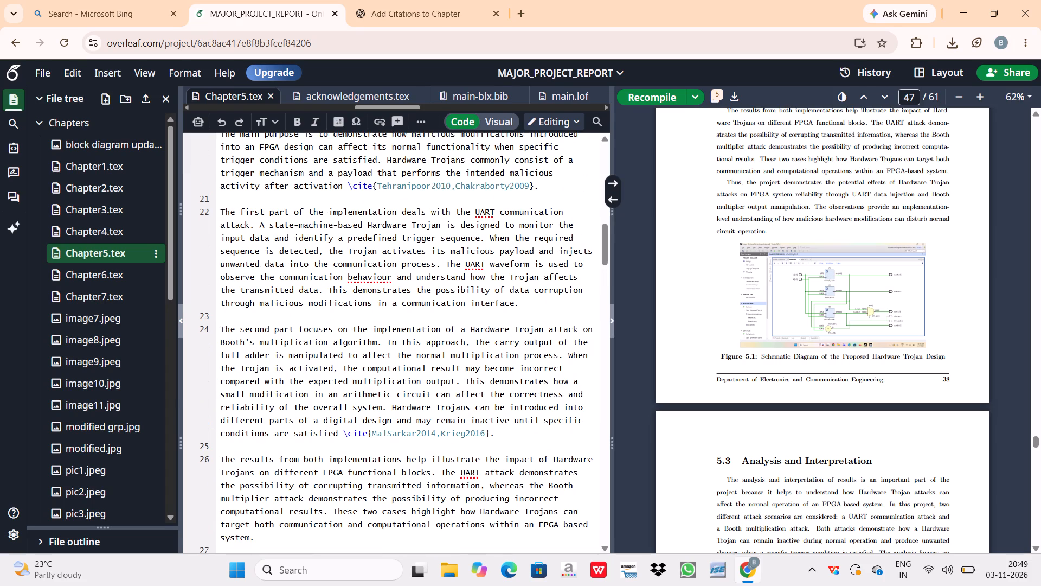
left_click_drag(463, 374, 471, 427)
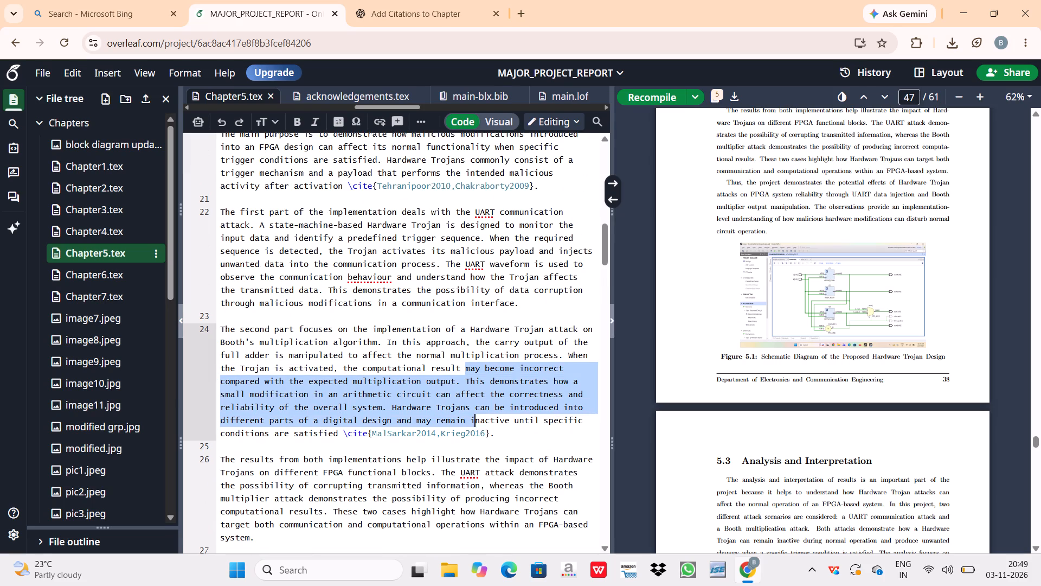
left_click_drag(471, 427, 390, 410)
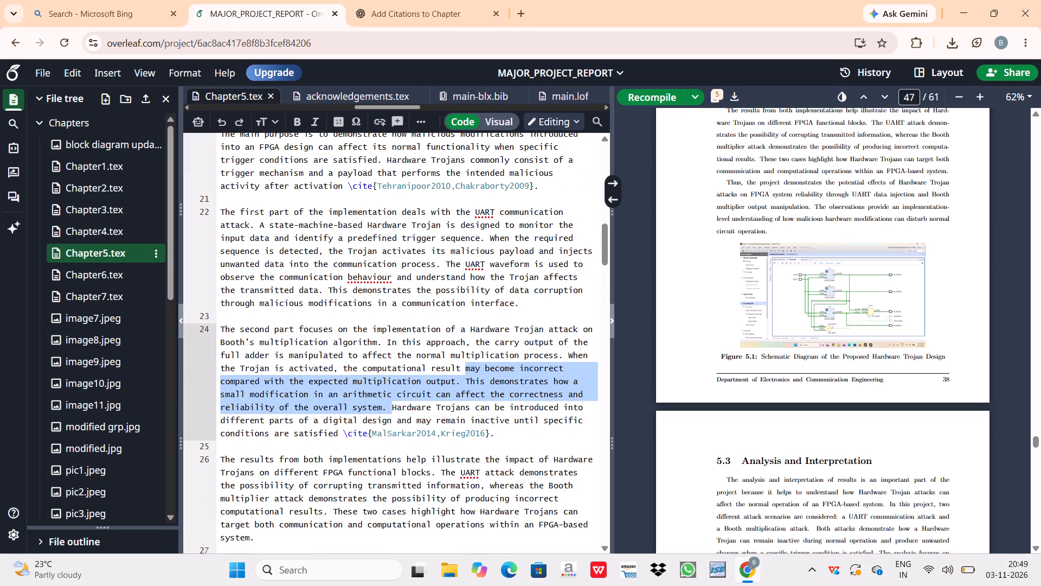
left_click_drag(390, 410, 401, 400)
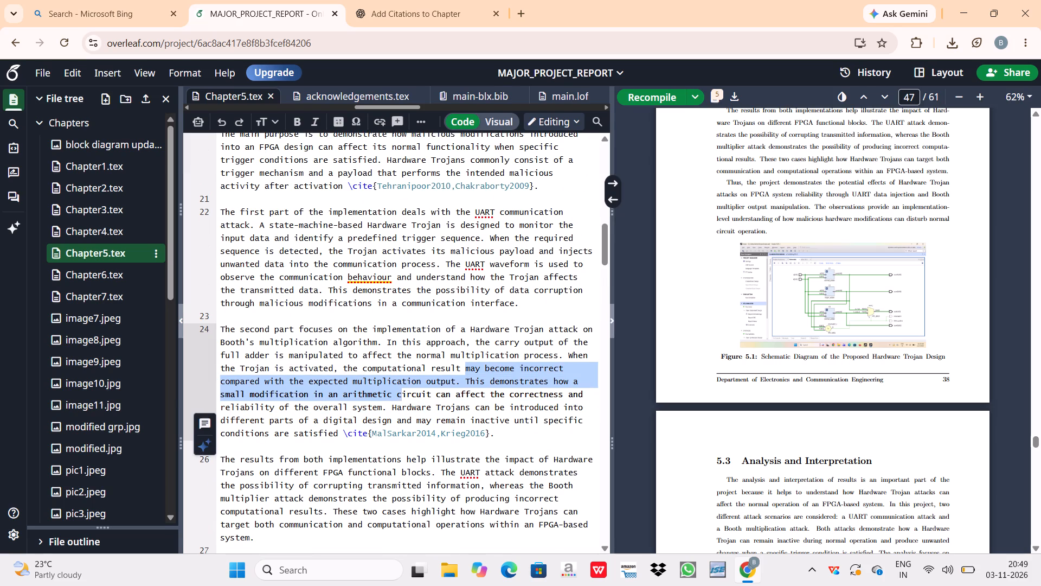
left_click_drag(563, 353, 566, 392)
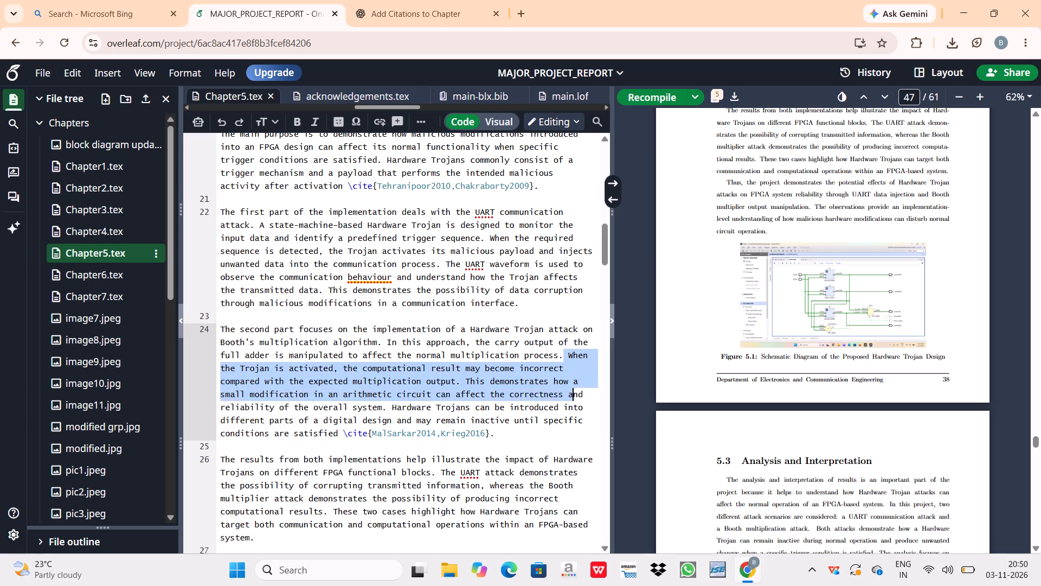
left_click_drag(566, 392, 390, 404)
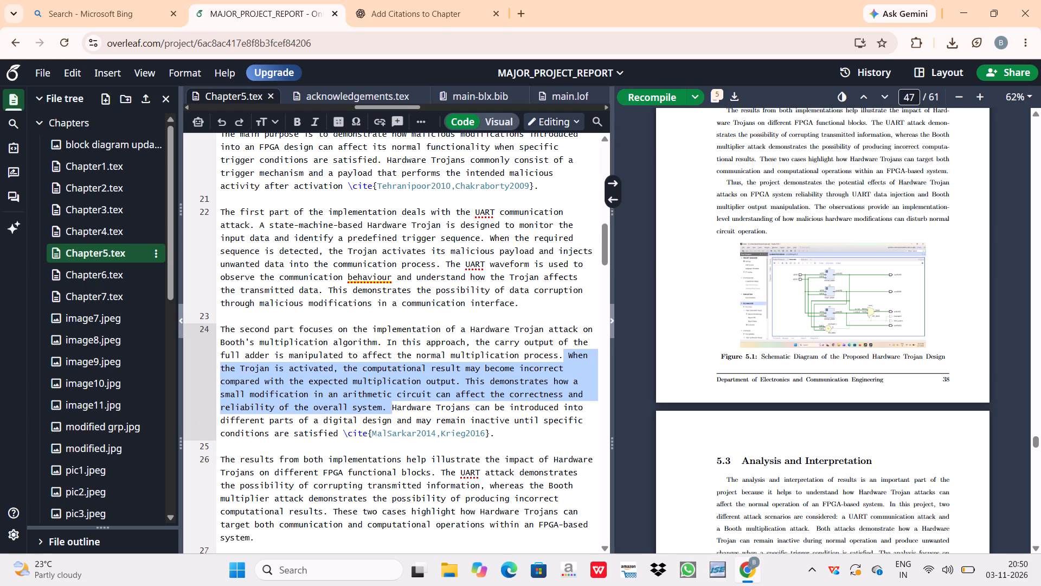
key("Delete")
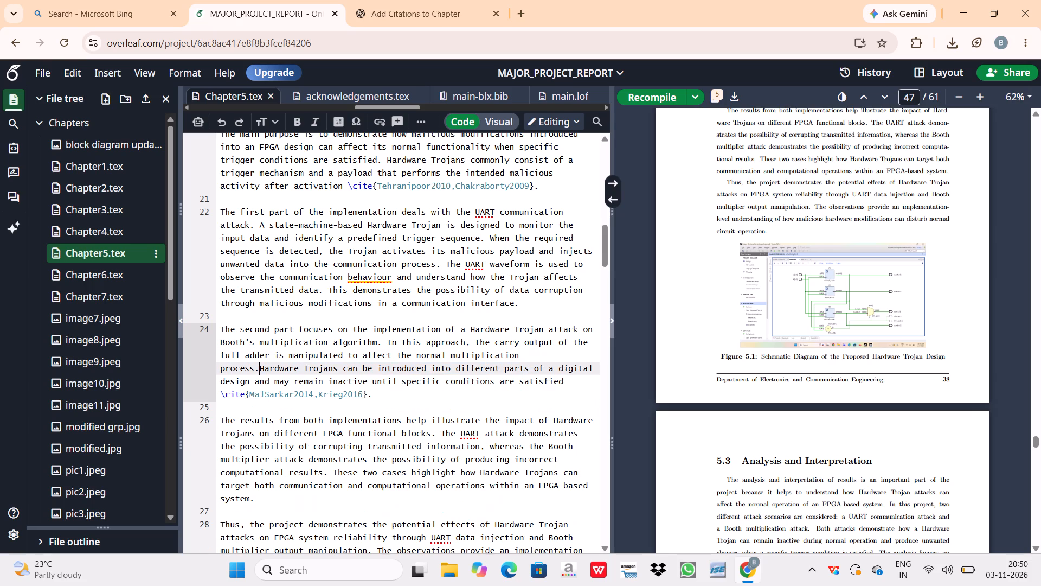
In the "first part of the implementation" paragraph, remove "The" before "UART waveform" and clean up the extra space before "malicious payload".
scroll(390, 404, "up", 1)
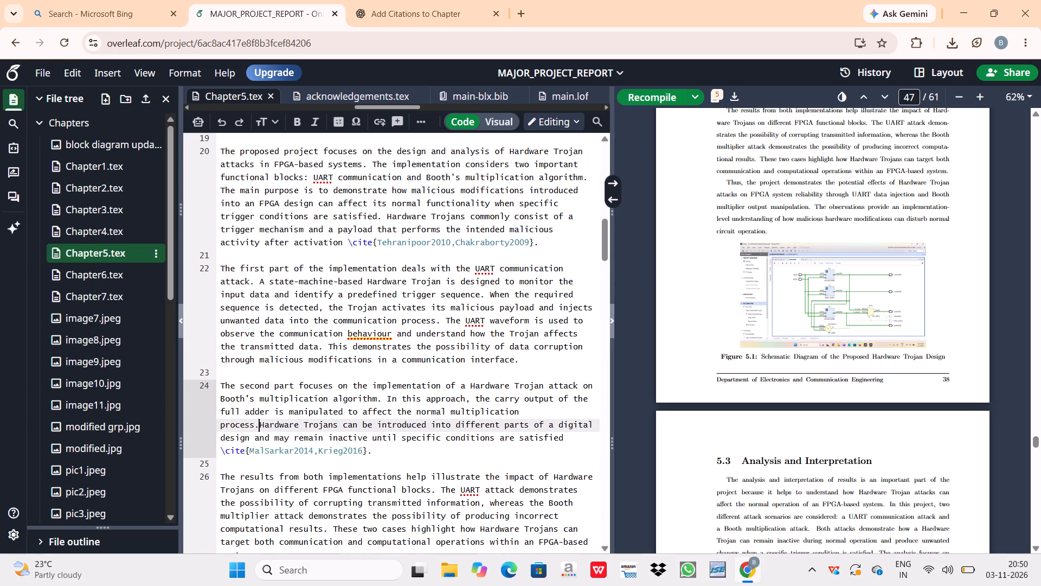
left_click_drag(451, 319, 442, 319)
left_click_drag(442, 319, 451, 316)
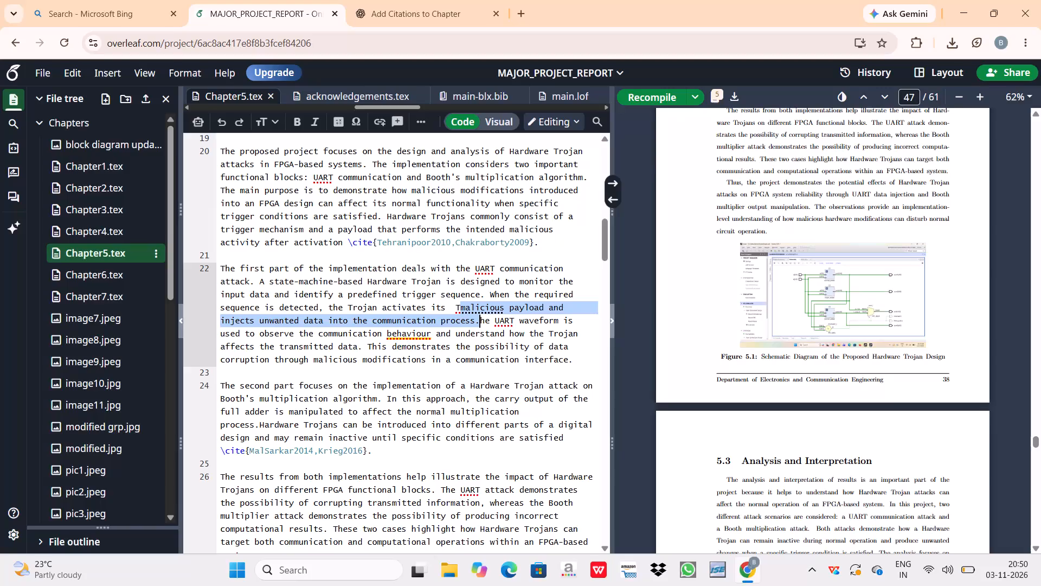
left_click(460, 308)
key("BackSpace")
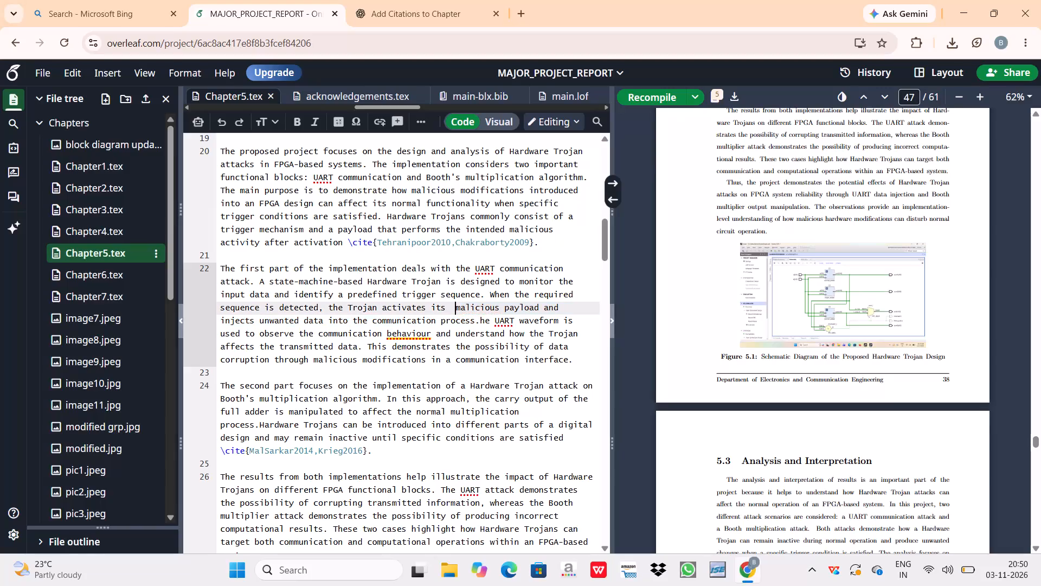
key("BackSpace")
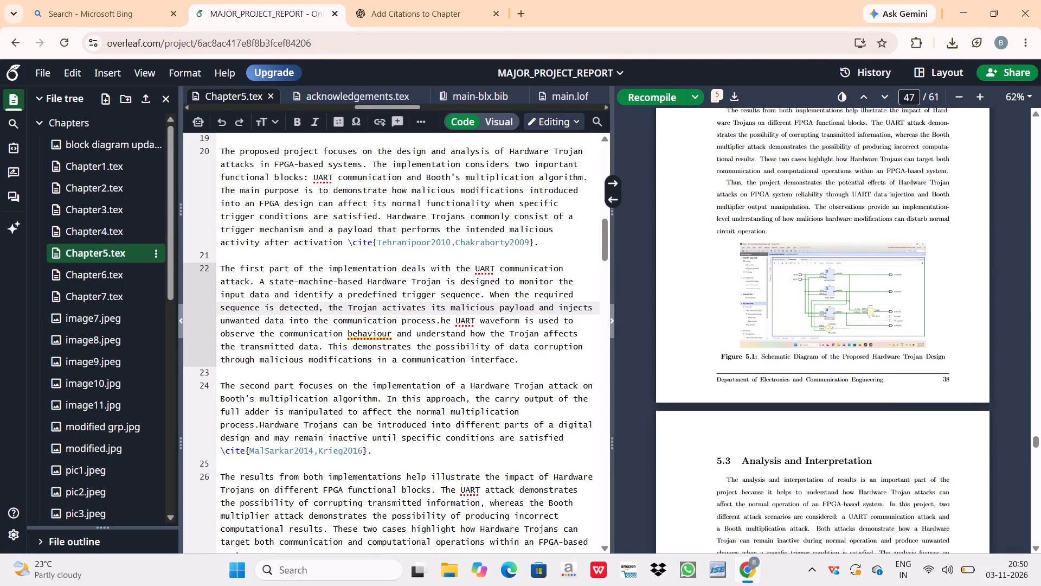
left_click(452, 321)
key("BackSpace")
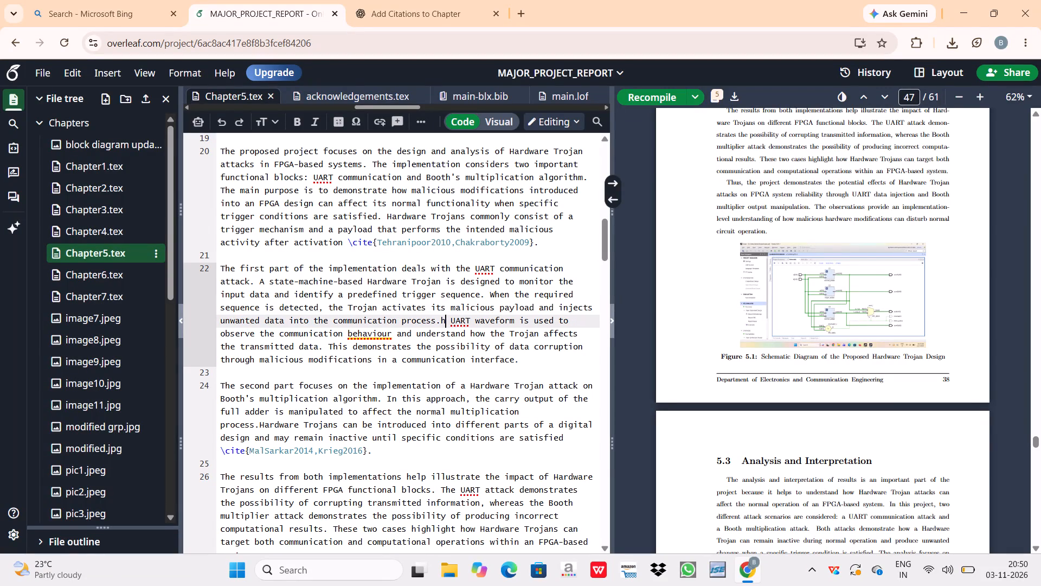
key("BackSpace")
In the introduction of Chapter 5, delete the paragraph beginning "The results obtained from the proposed system provide information".
scroll(452, 321, "up", 2)
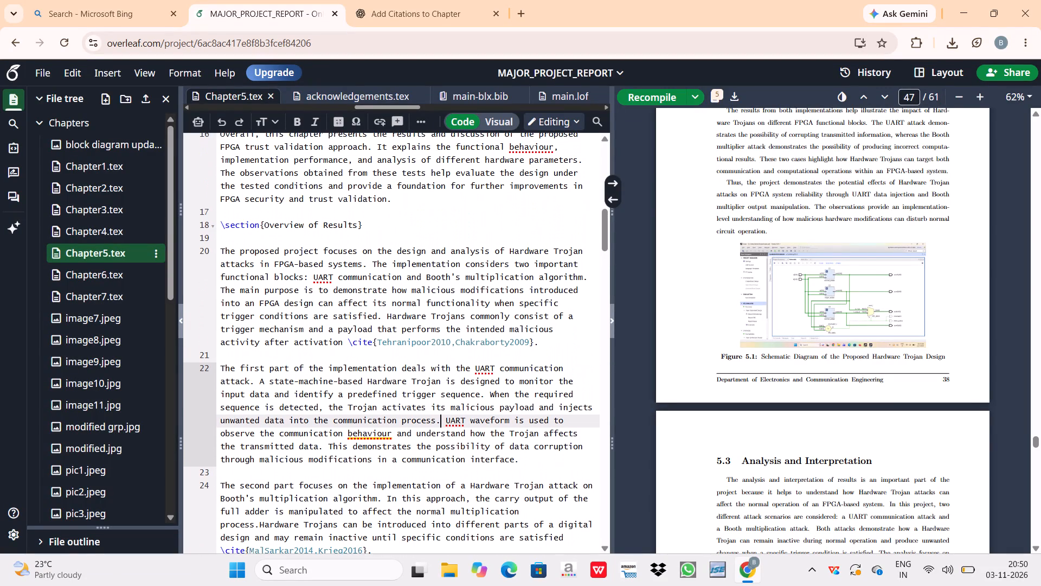
scroll(441, 232, "up", 3)
scroll(443, 320, "up", 2)
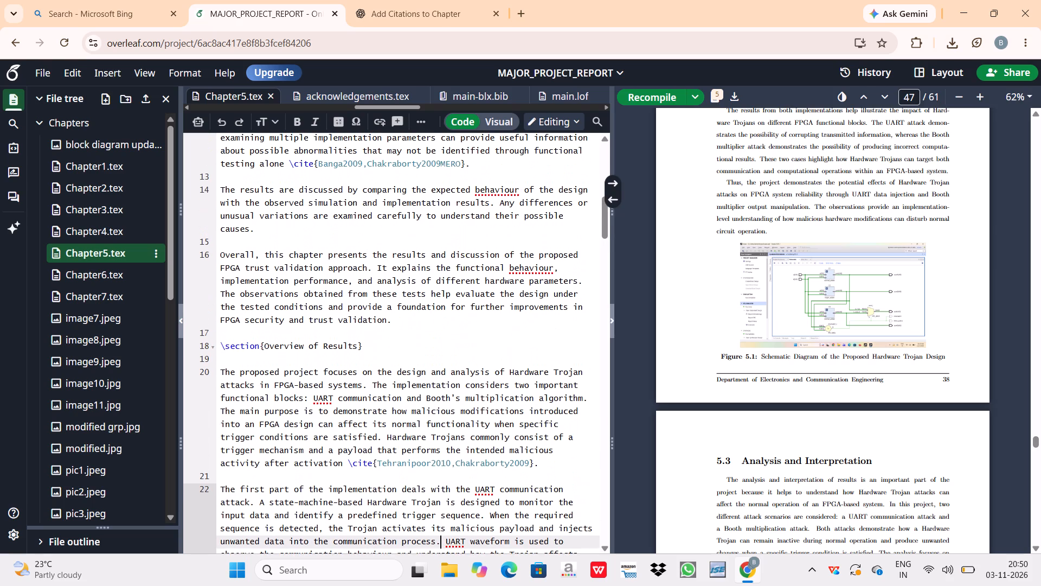
scroll(443, 320, "up", 3)
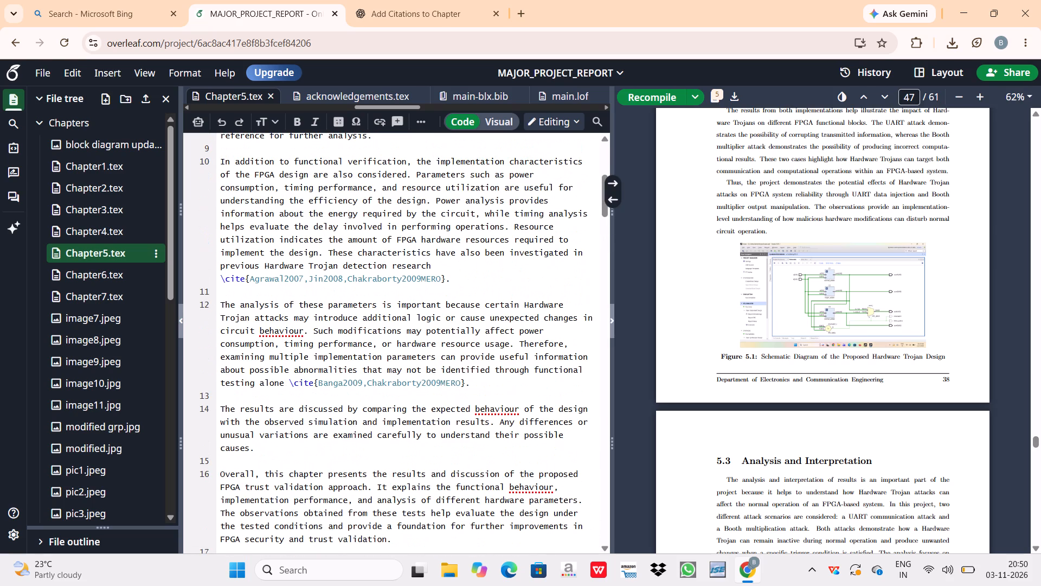
scroll(443, 320, "up", 3)
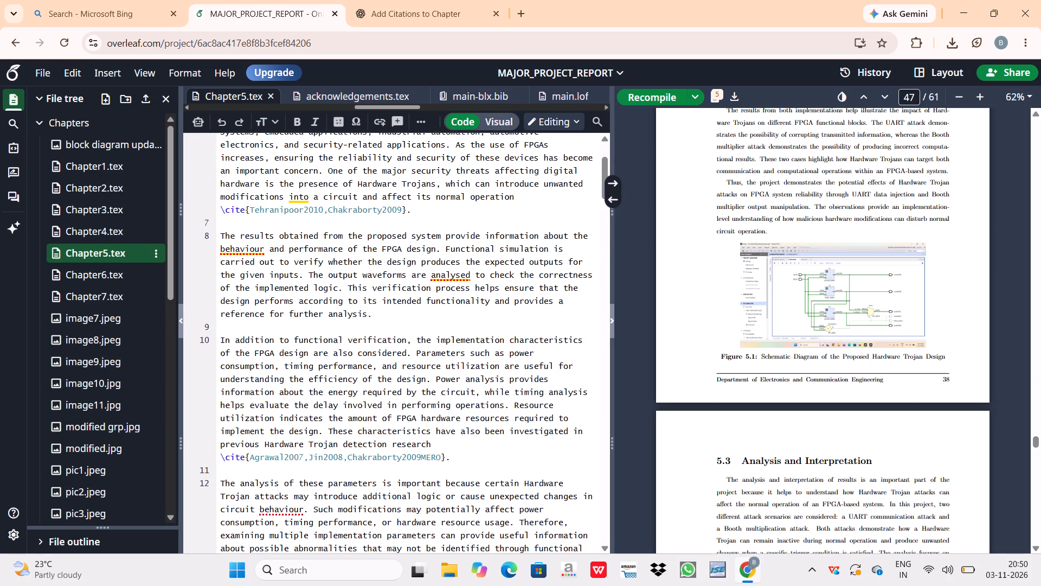
left_click_drag(220, 232, 271, 249)
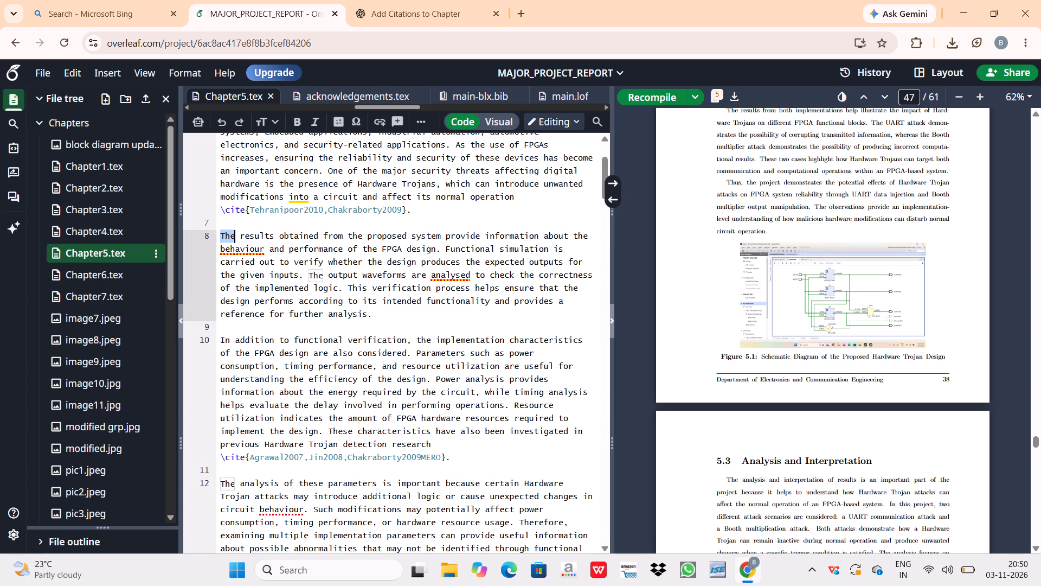
left_click_drag(271, 249, 405, 328)
key("Delete")
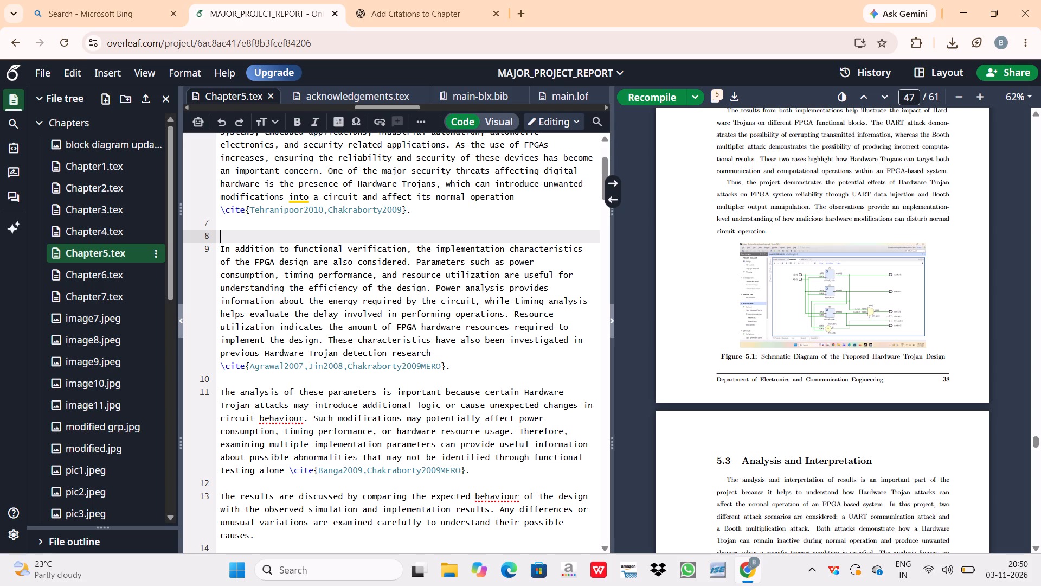
In Chapter4.tex, delete the paragraph beginning "The generated bitstream is then loaded onto the FPGA development board".
scroll(405, 328, "up", 2)
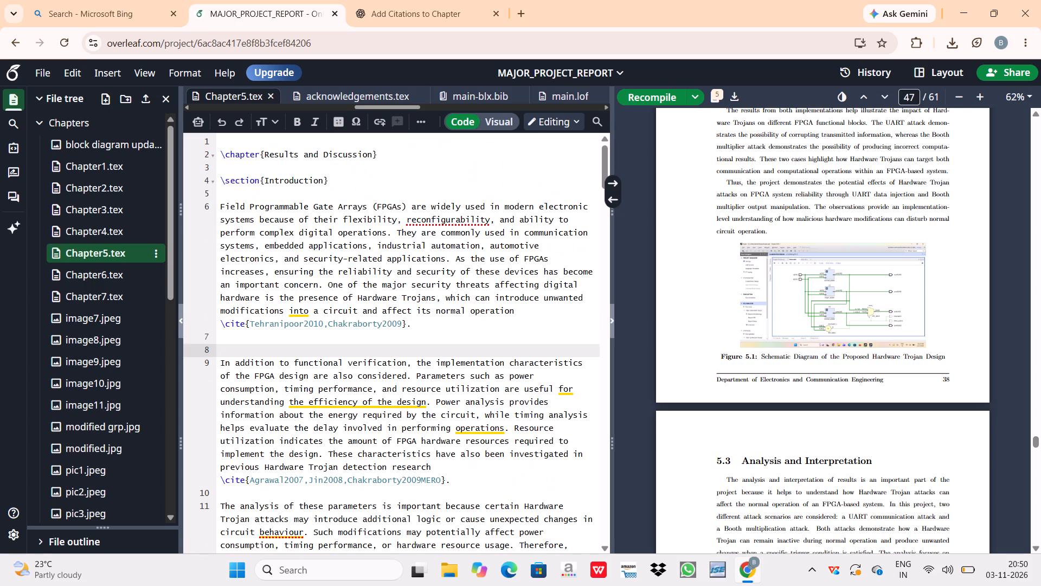
scroll(405, 328, "up", 3)
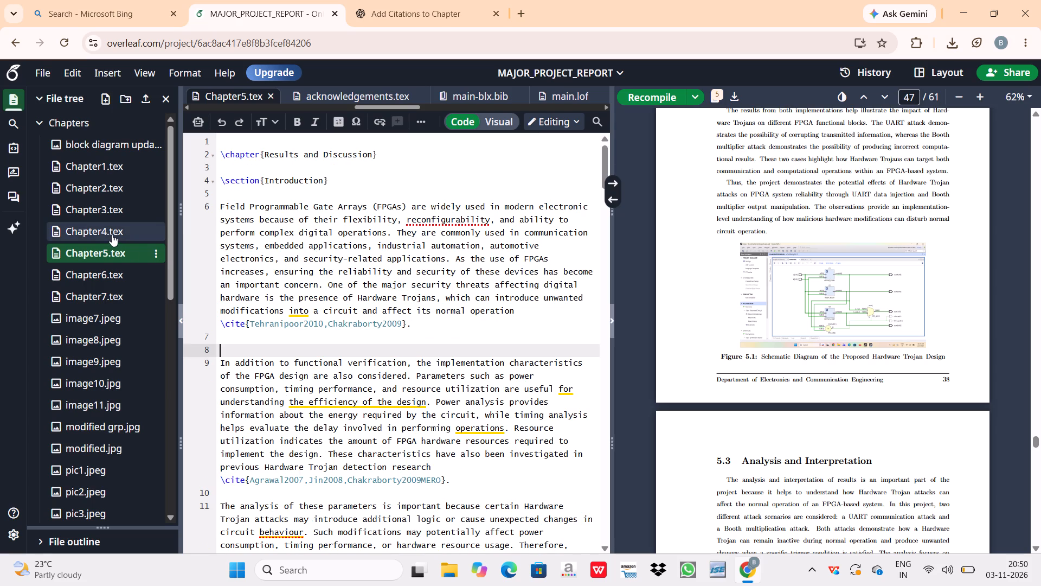
left_click(112, 234)
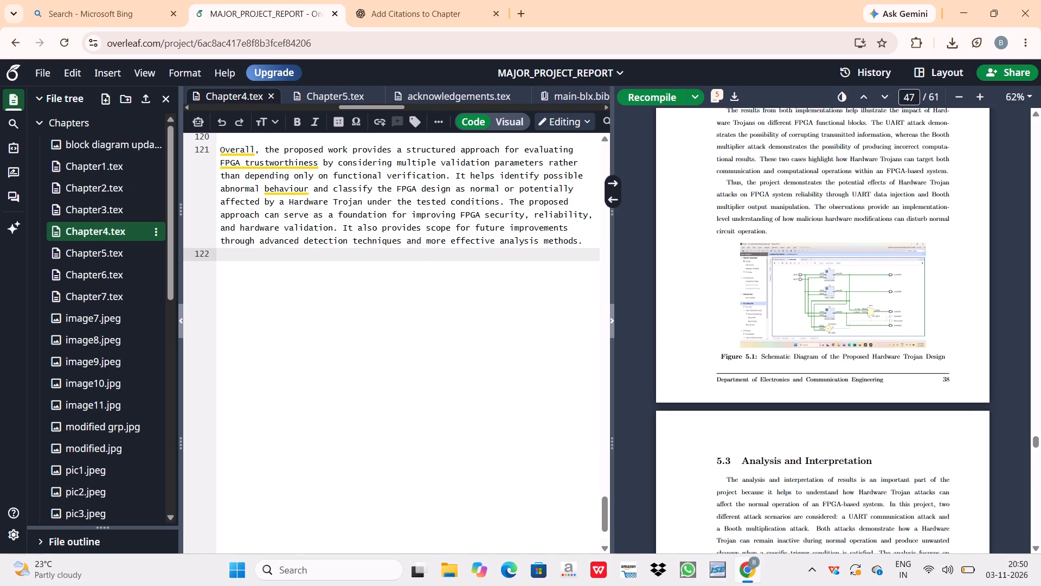
scroll(357, 365, "up", 8)
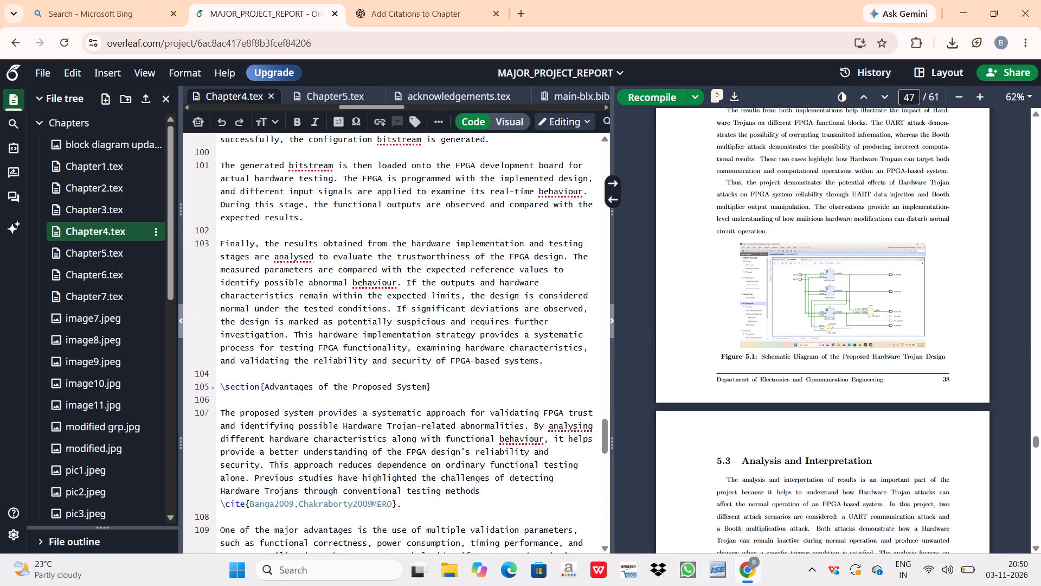
scroll(357, 365, "up", 2)
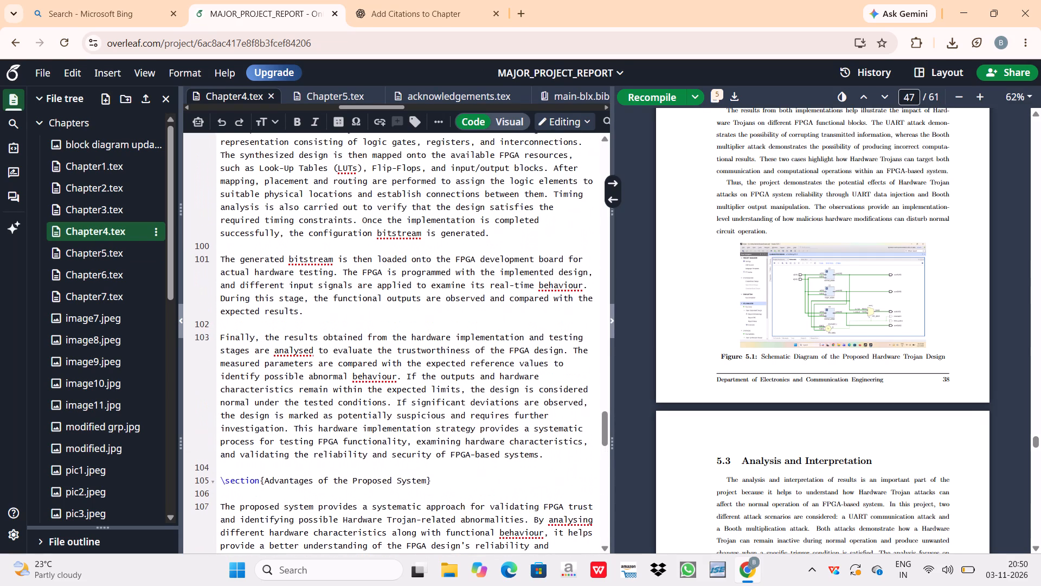
scroll(357, 365, "up", 2)
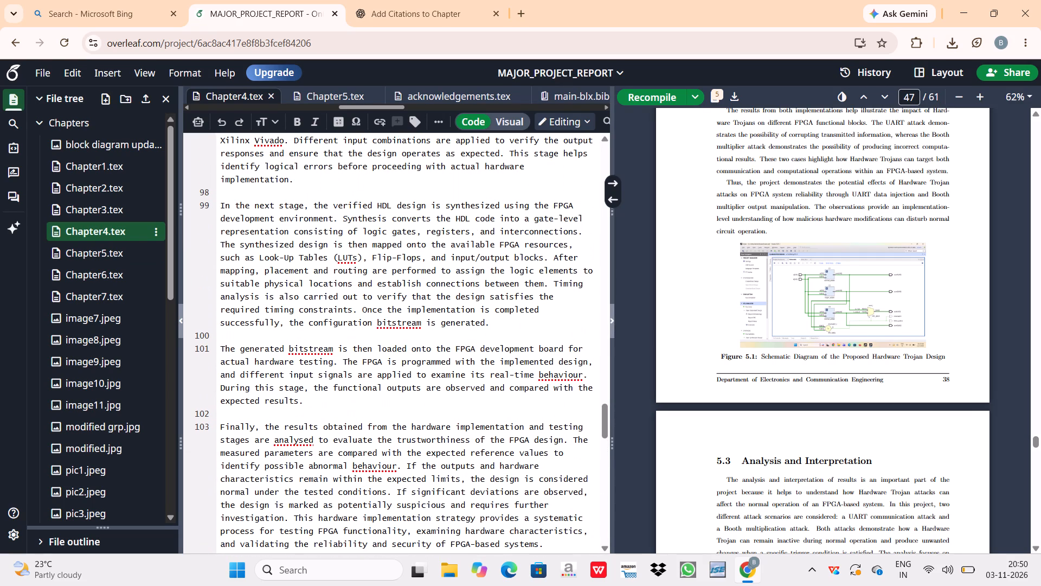
left_click(216, 345)
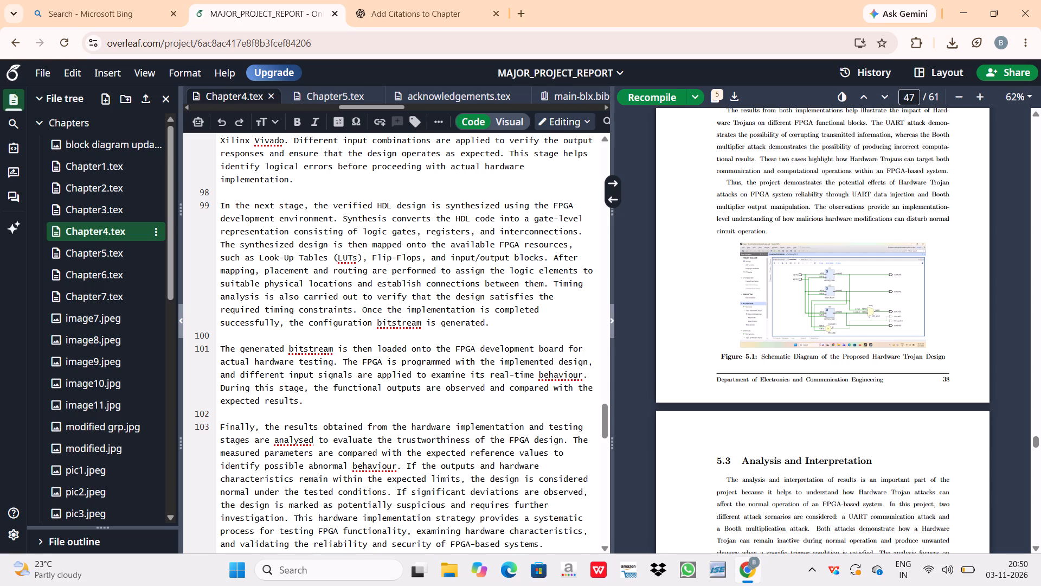
left_click_drag(218, 346, 325, 413)
key("Delete")
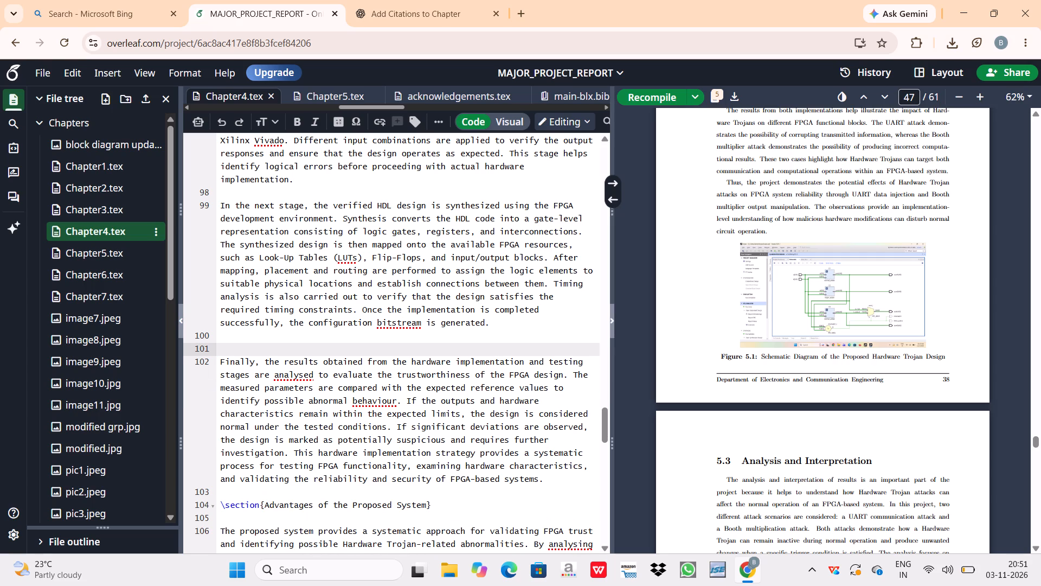
In the paragraph before the Advantages of the Proposed System section, delete from "If significant deviations are observed" through "security of FPGA-based systems.".
scroll(389, 350, "down", 1)
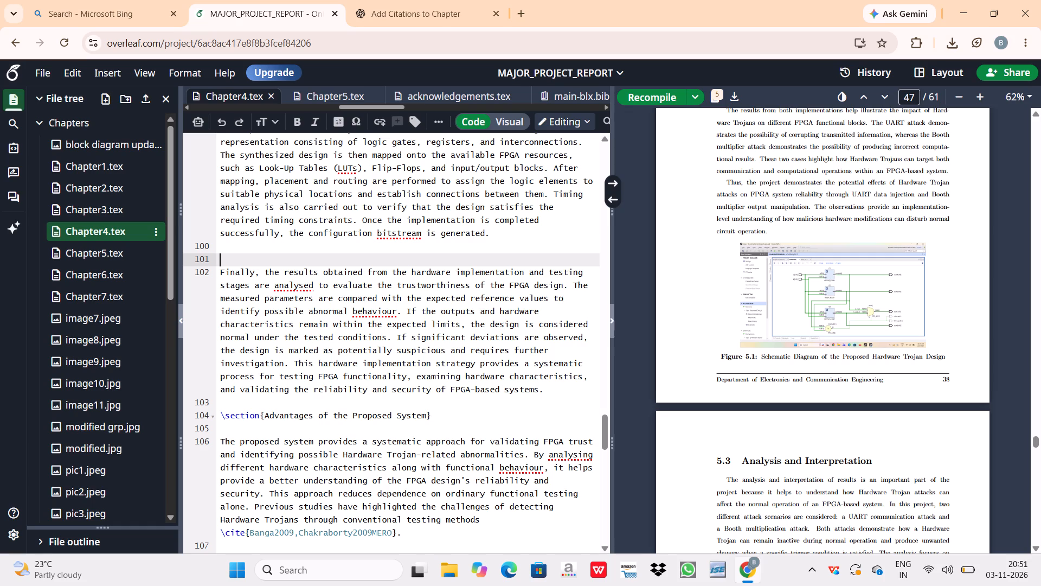
left_click_drag(393, 336, 341, 380)
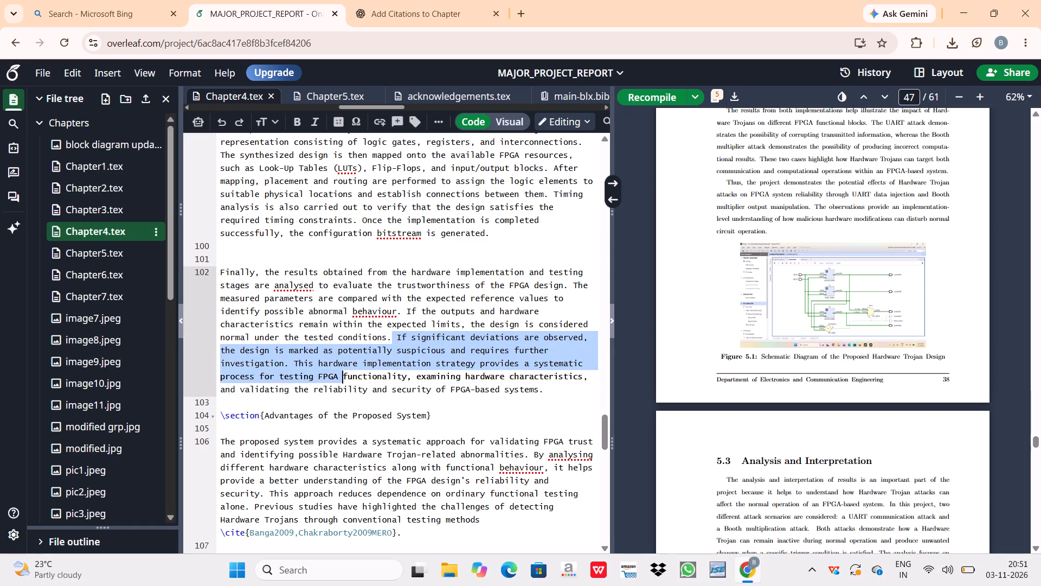
left_click_drag(341, 380, 549, 393)
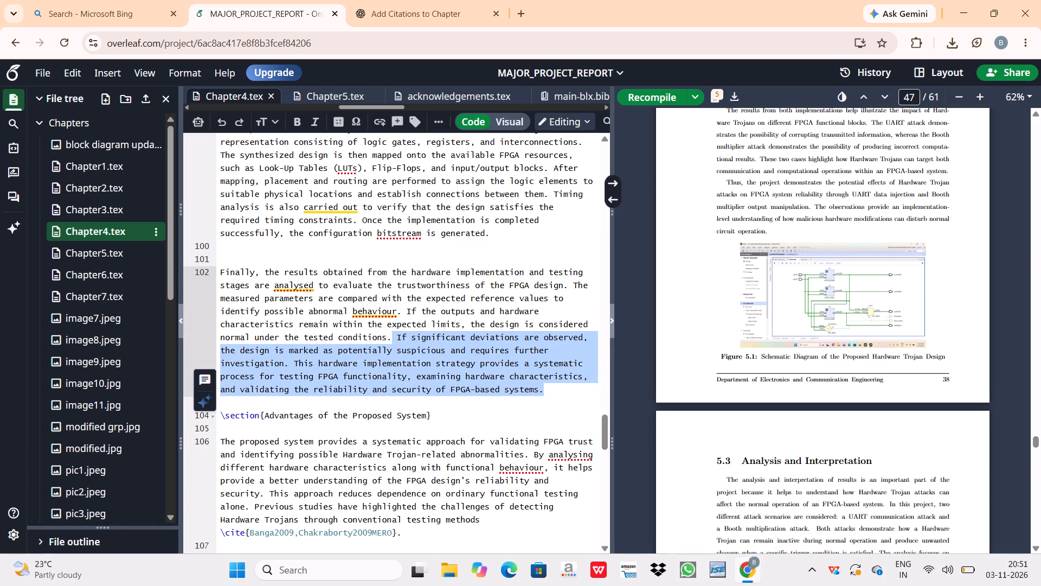
key("Delete")
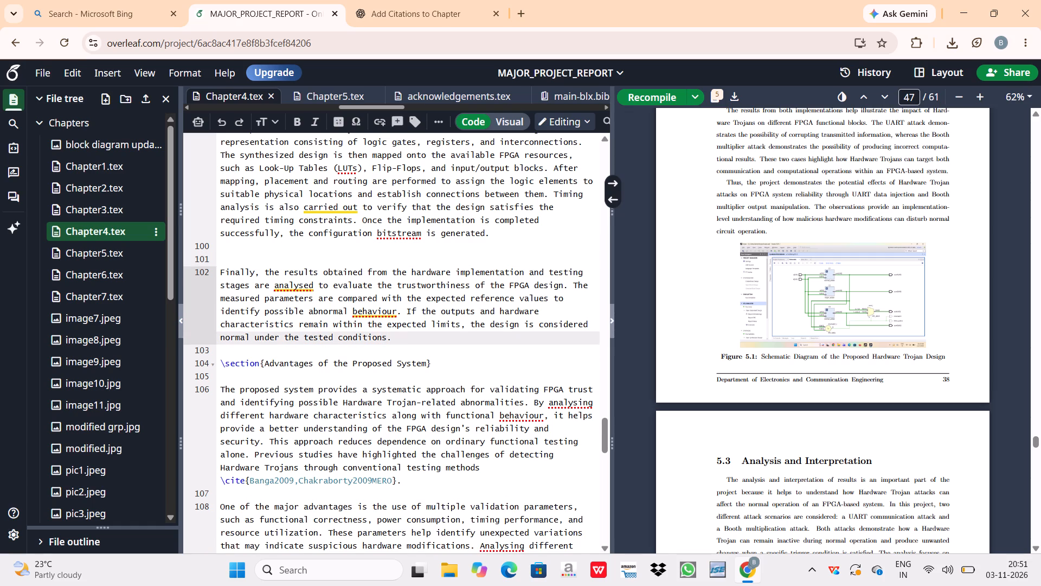
In the last paragraph before the Proposed Algorithm section, delete from "If significant differences" through "proposed validation approach.".
scroll(549, 393, "down", 3)
scroll(549, 393, "up", 4)
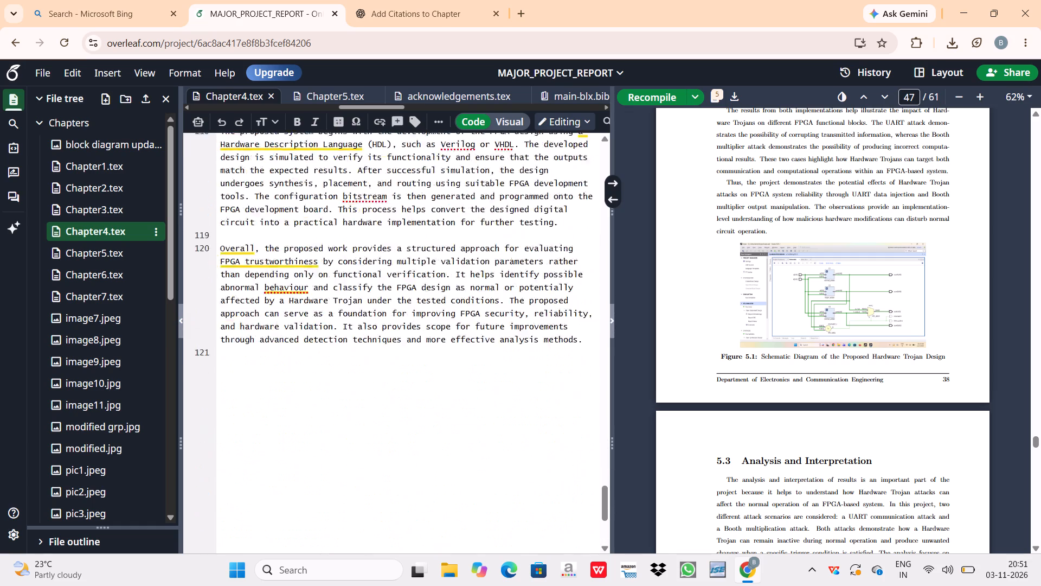
scroll(549, 393, "up", 7)
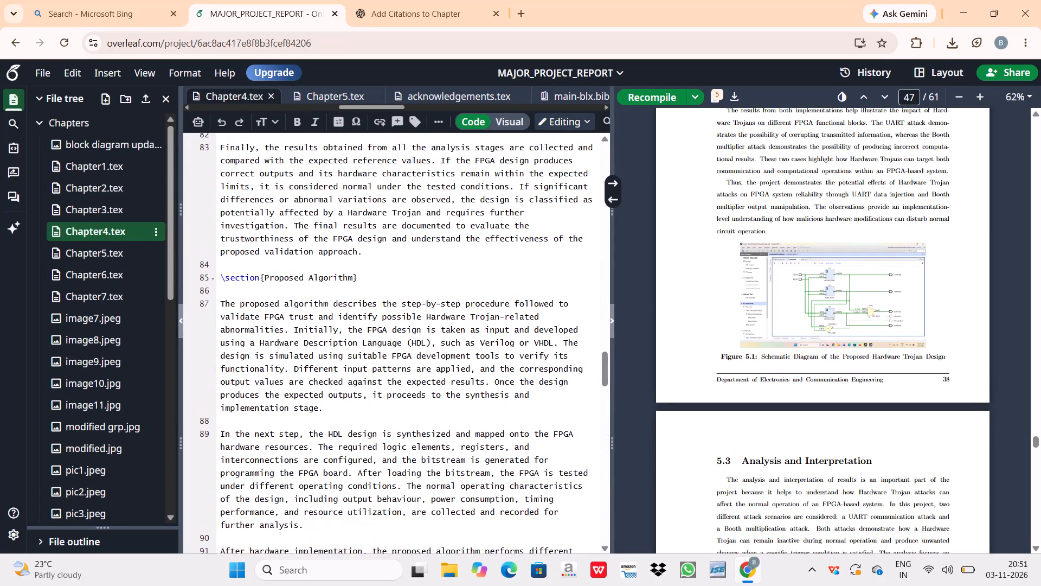
scroll(549, 393, "up", 4)
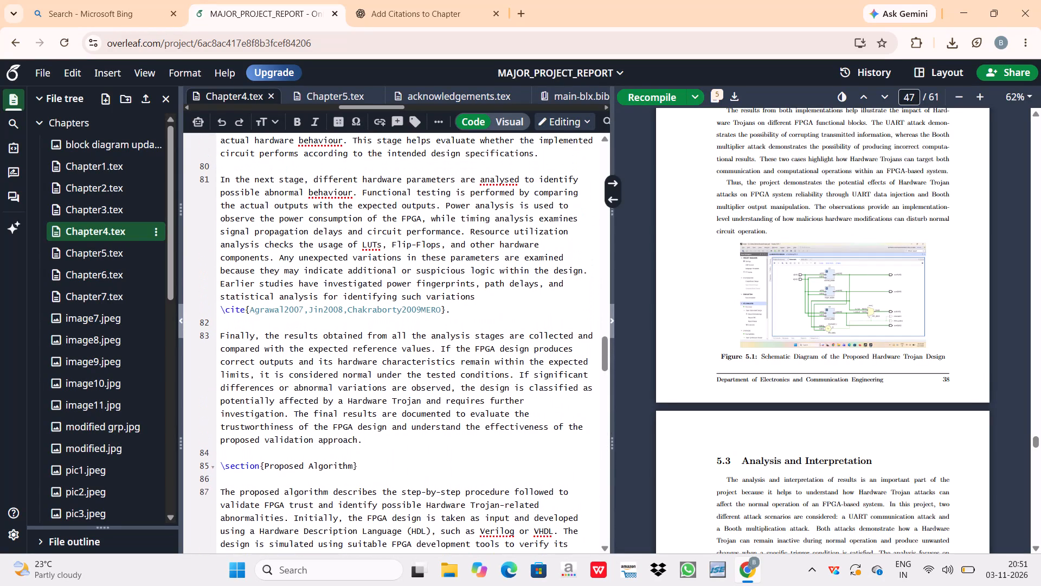
scroll(549, 393, "up", 1)
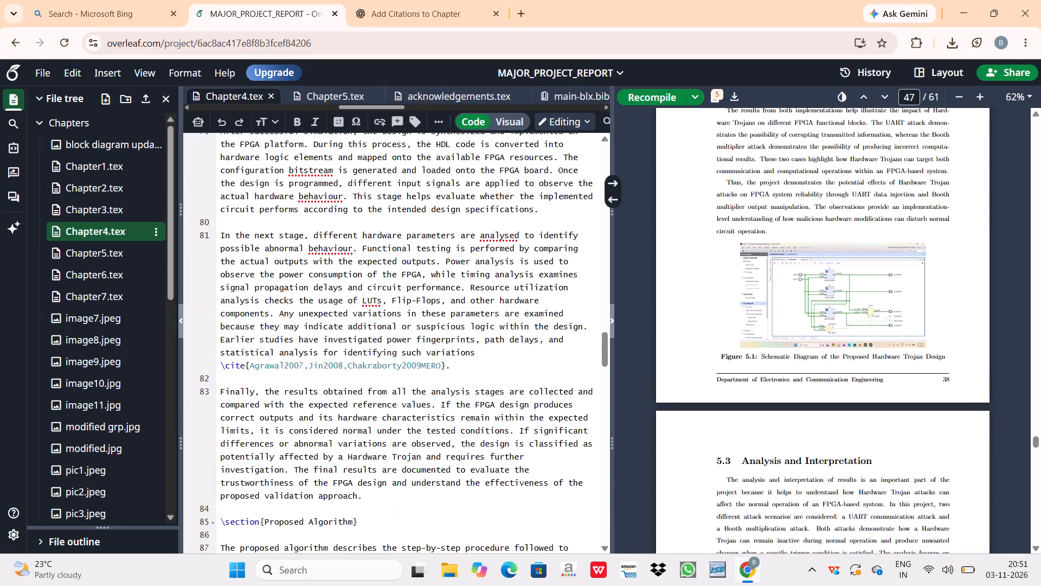
scroll(549, 393, "up", 1)
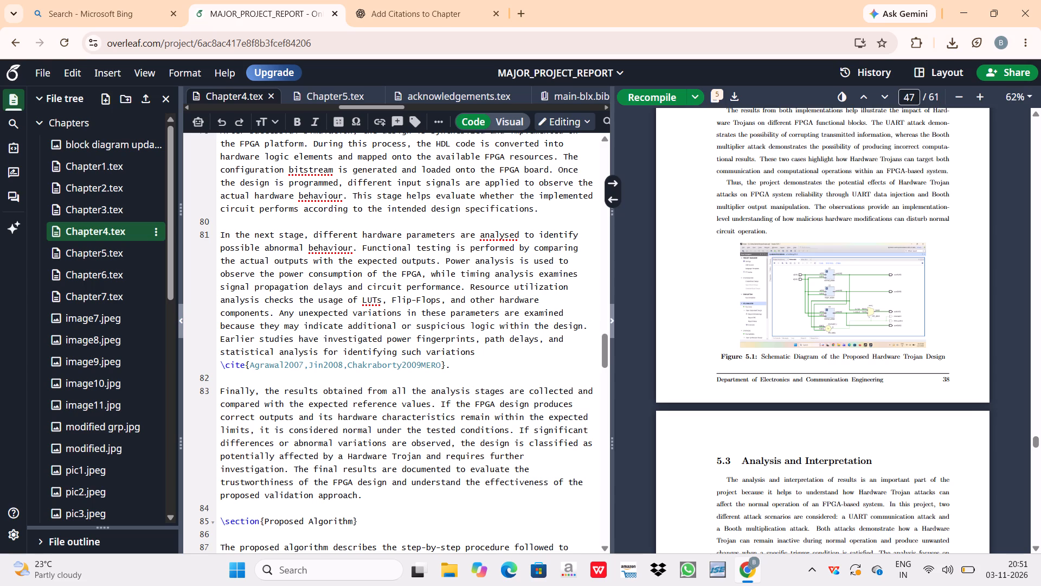
left_click_drag(520, 431, 557, 484)
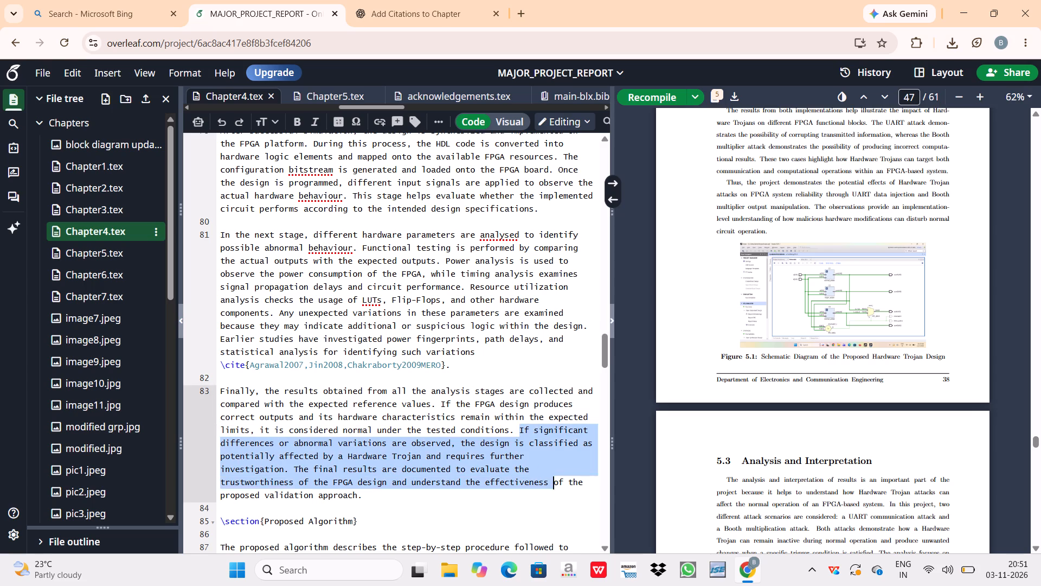
left_click_drag(557, 484, 554, 509)
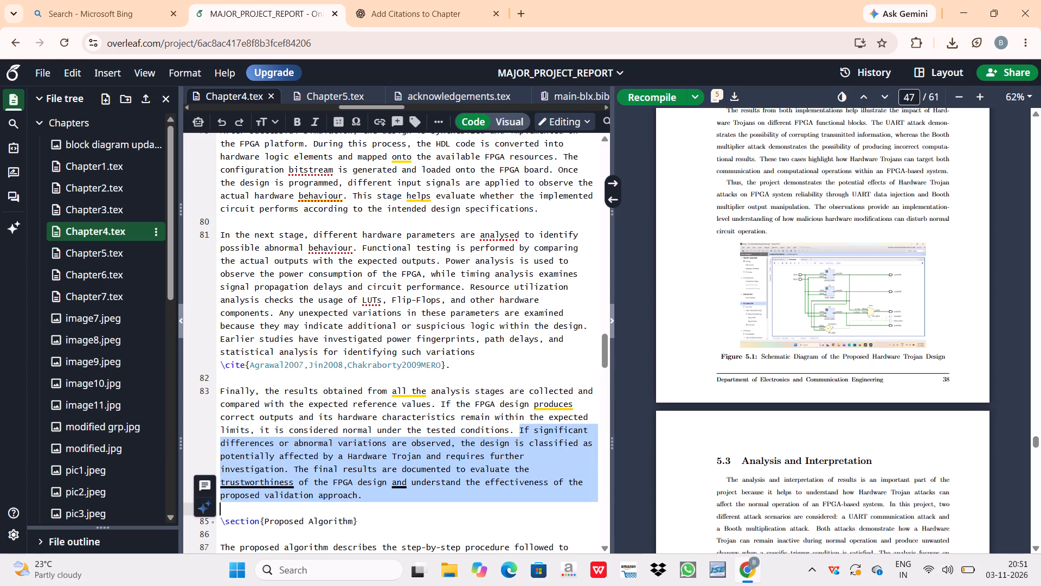
key("Delete")
In the Working Principle of the Proposed System section, delete the paragraph beginning "After successful simulation, the design is synthesized".
scroll(554, 509, "up", 3)
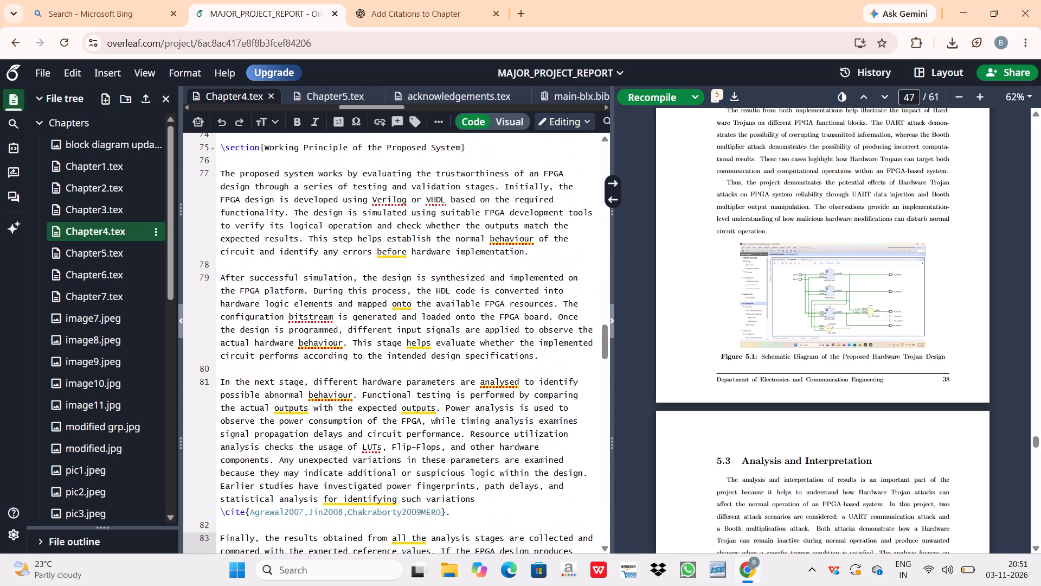
scroll(554, 509, "up", 3)
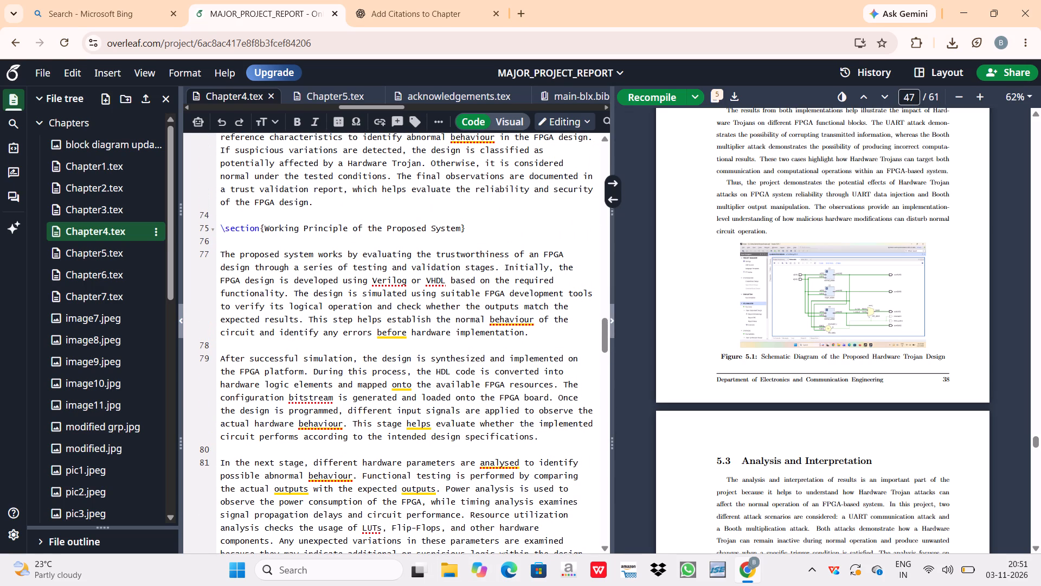
left_click_drag(561, 383, 597, 452)
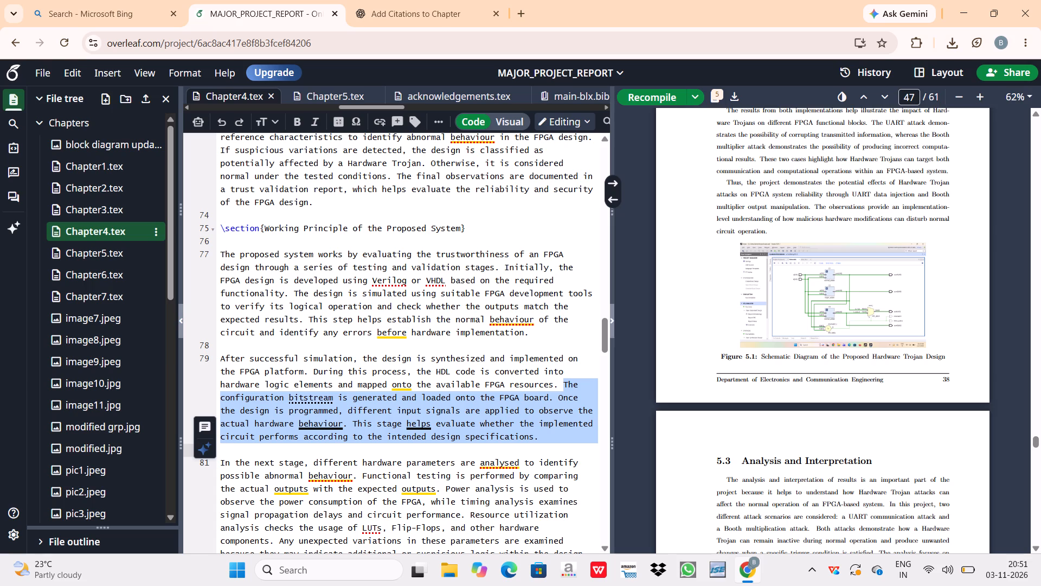
left_click_drag(216, 353, 542, 431)
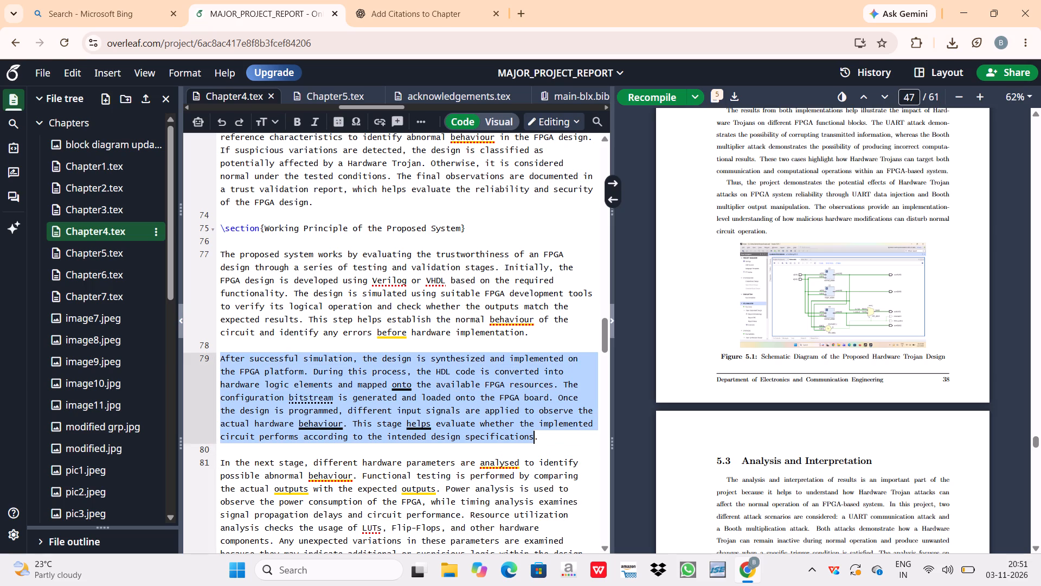
left_click_drag(542, 431, 543, 436)
key("Delete")
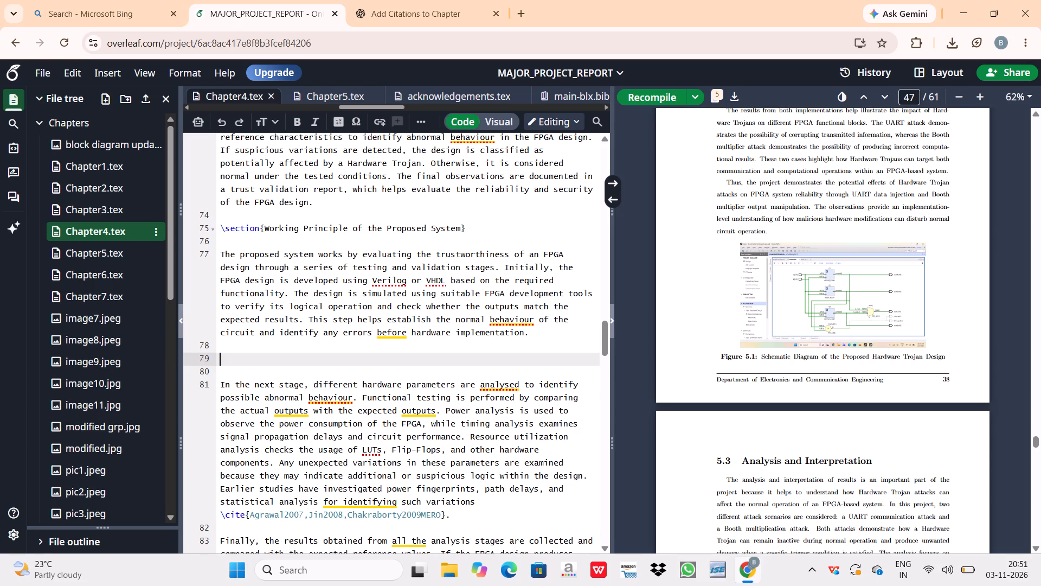
In the first Block Diagram of the Proposed System paragraph, delete from "After completing the design" through "proceeding with hardware implementation.".
scroll(403, 311, "up", 4)
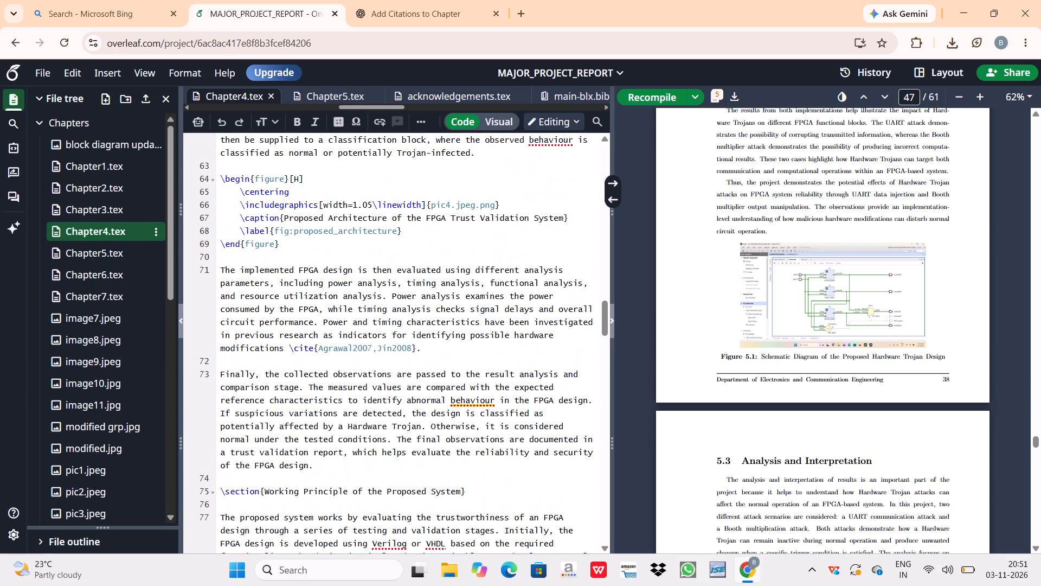
scroll(453, 319, "up", 2)
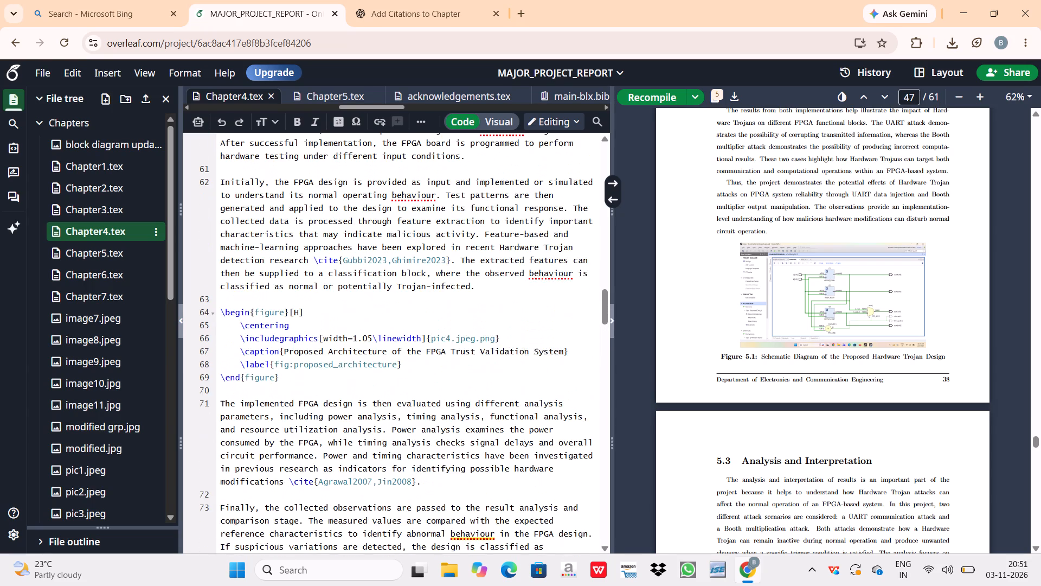
scroll(453, 319, "up", 3)
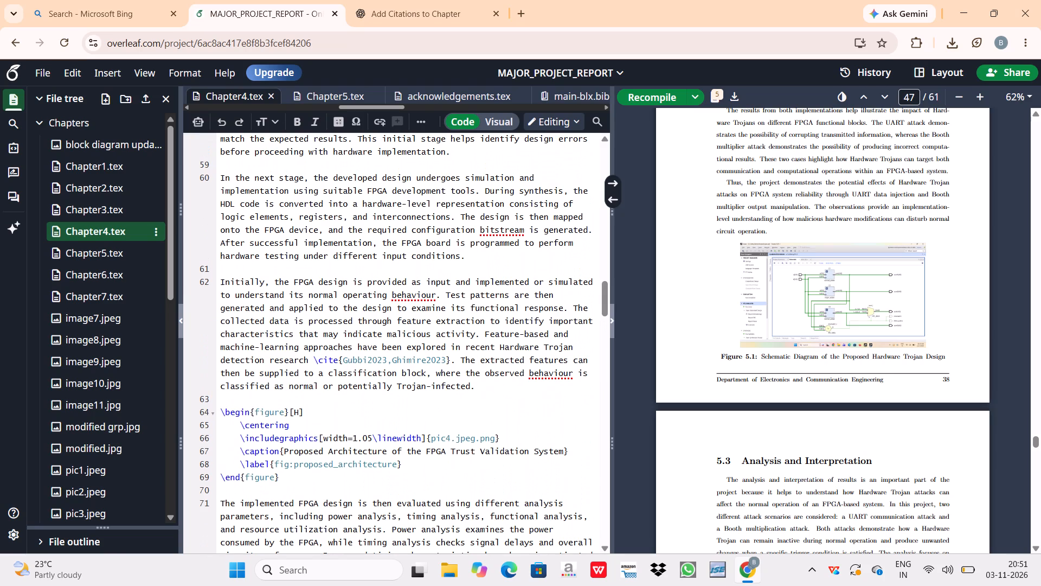
scroll(453, 319, "up", 2)
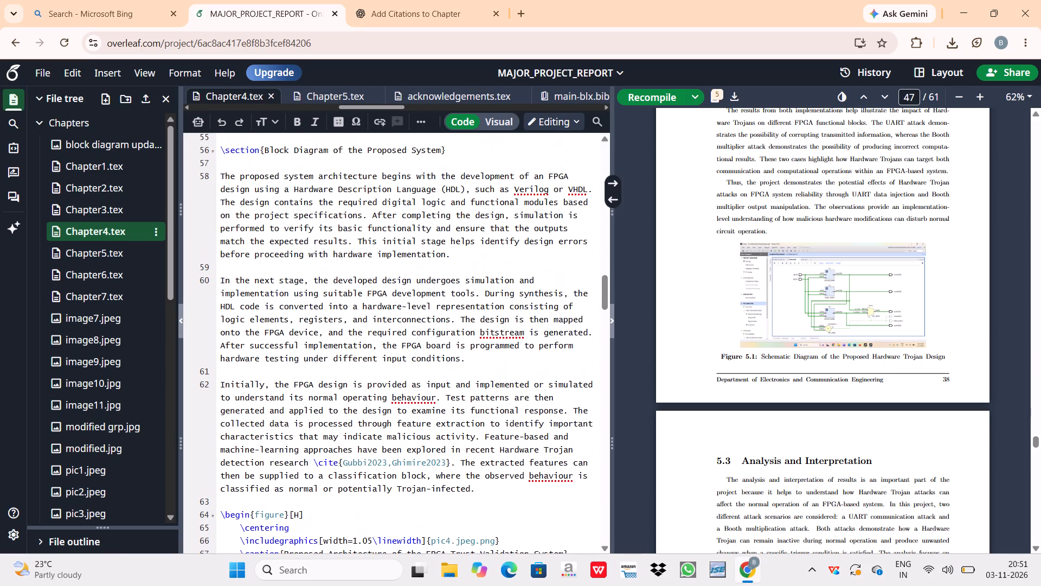
scroll(453, 319, "up", 1)
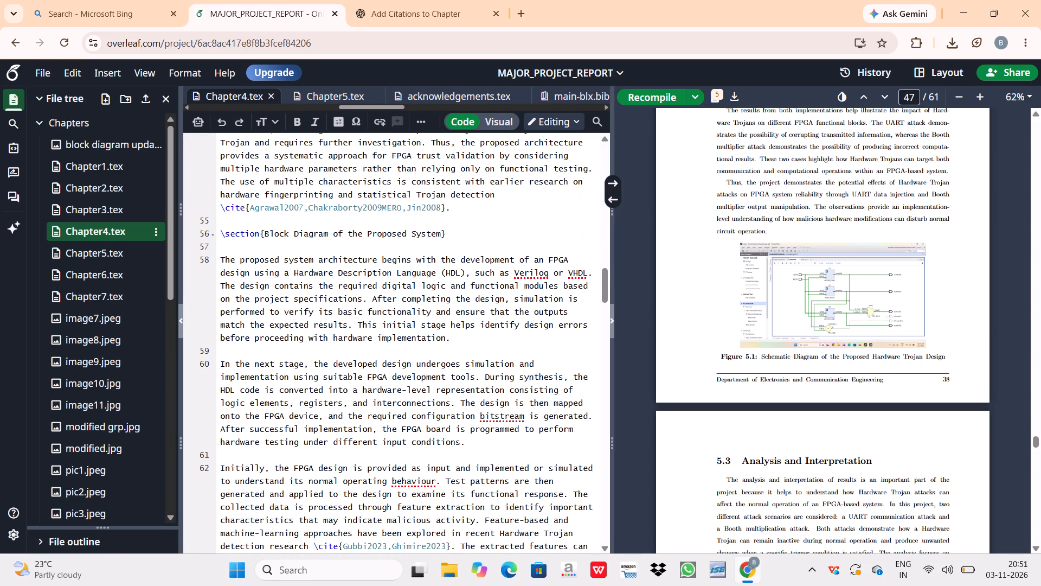
left_click_drag(374, 298, 449, 348)
key("Delete")
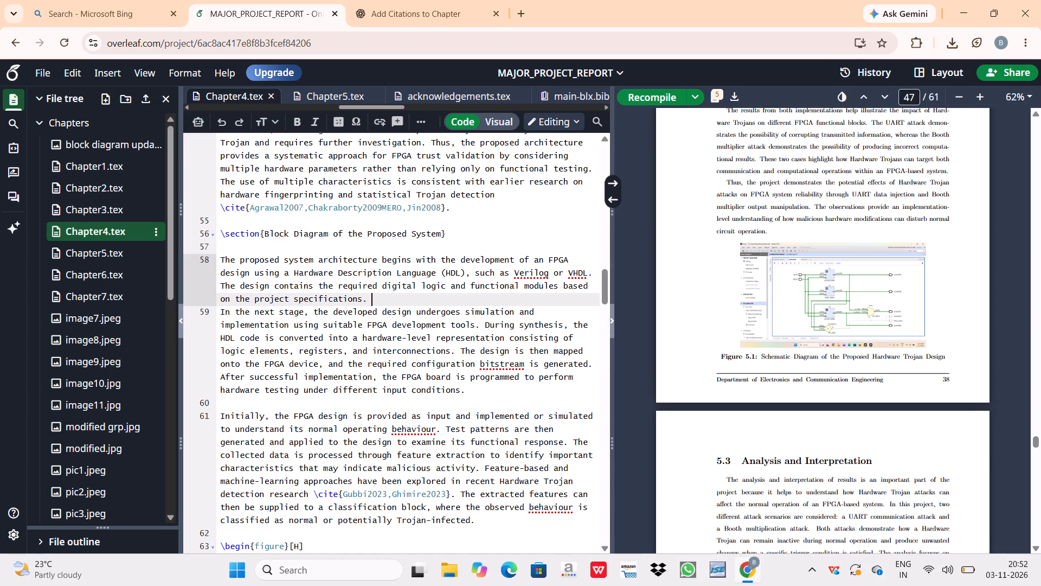
In the Block Diagram paragraph starting "In the next stage", delete from "The design is then mapped" through "different input conditions.".
left_click_drag(461, 350, 496, 395)
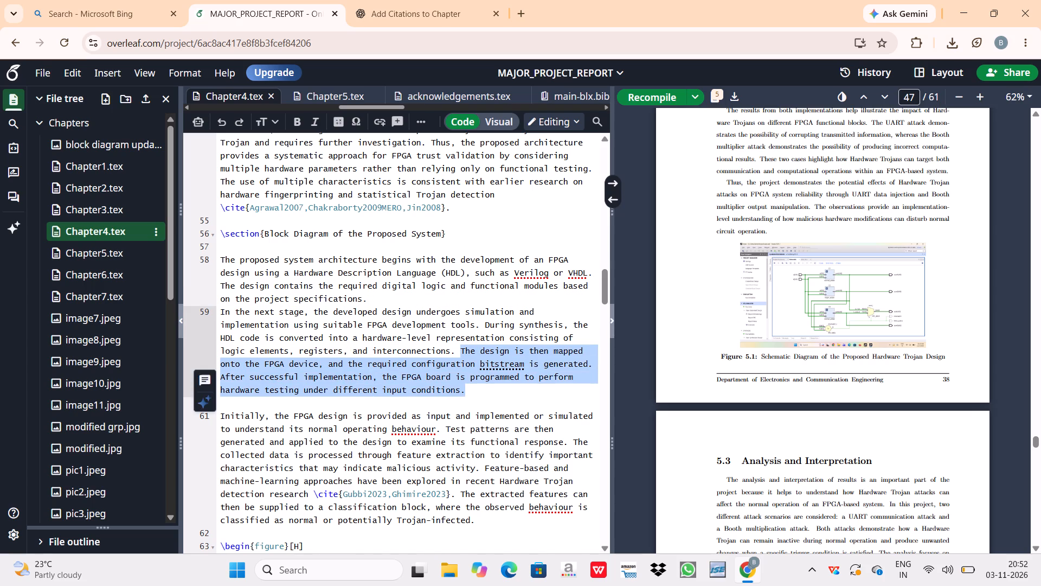
key("Delete")
Recompile the report to refresh the PDF preview with the shortened chapter text.
left_click(667, 104)
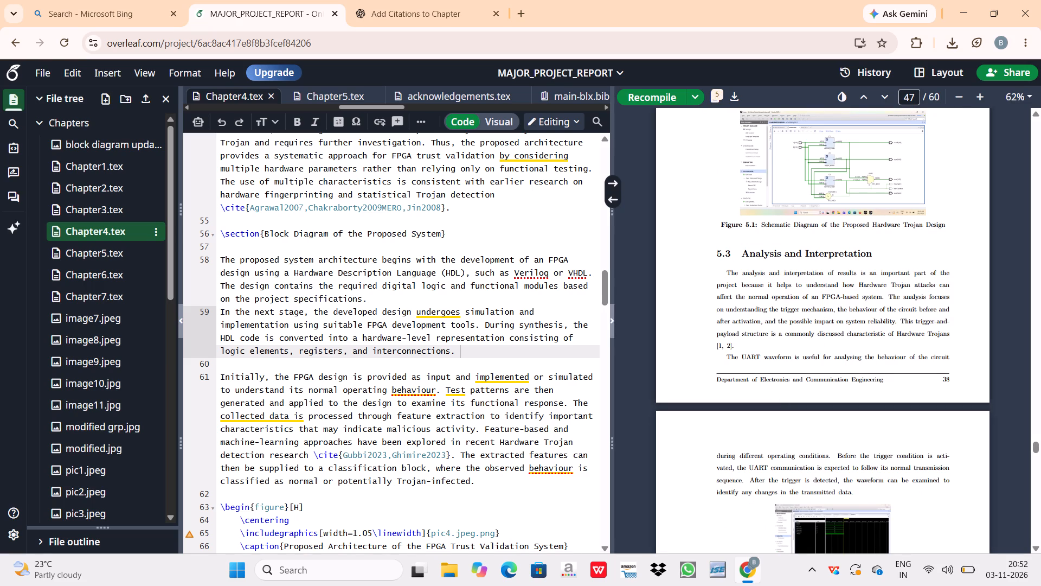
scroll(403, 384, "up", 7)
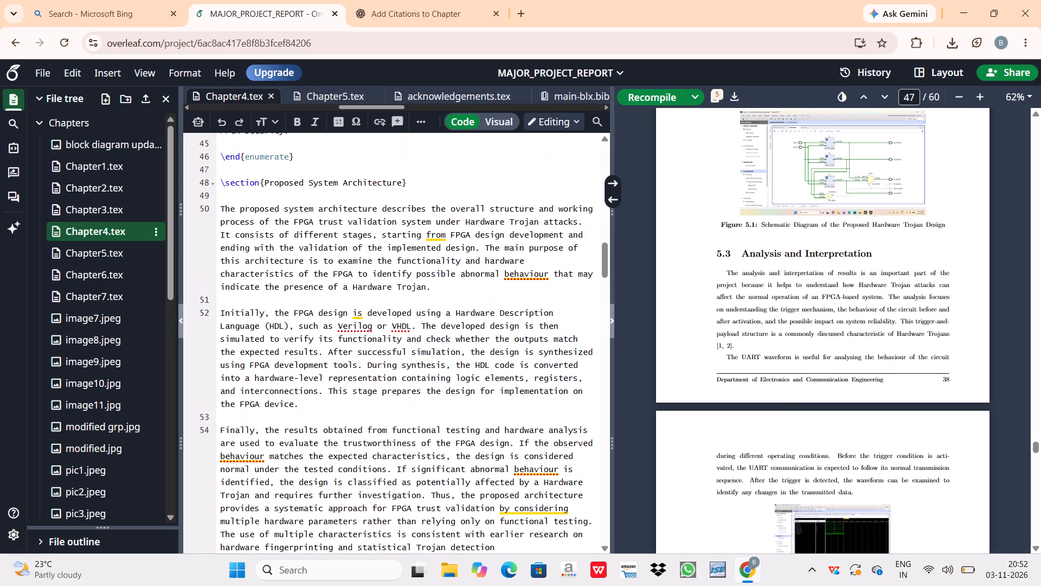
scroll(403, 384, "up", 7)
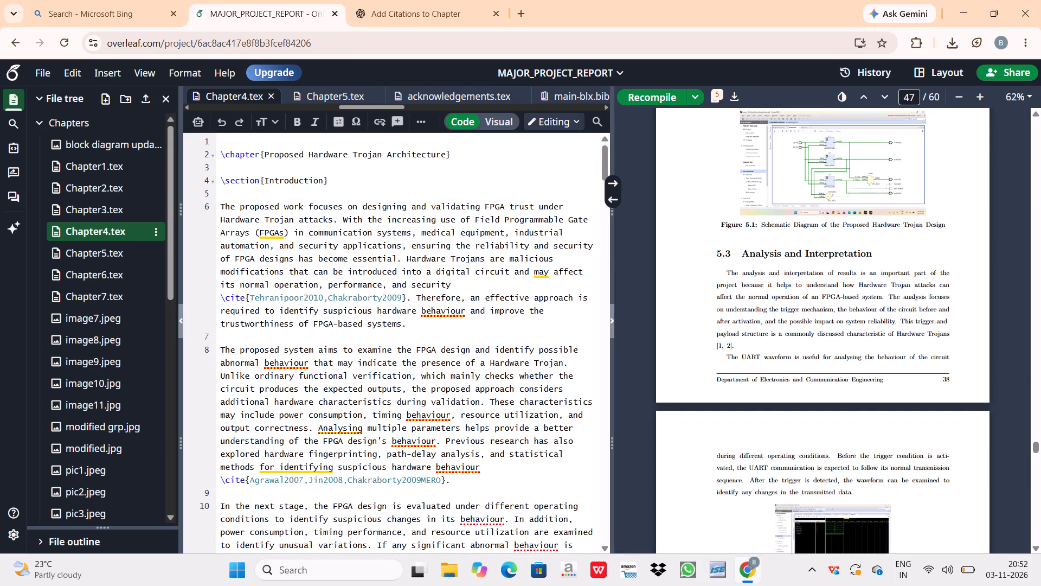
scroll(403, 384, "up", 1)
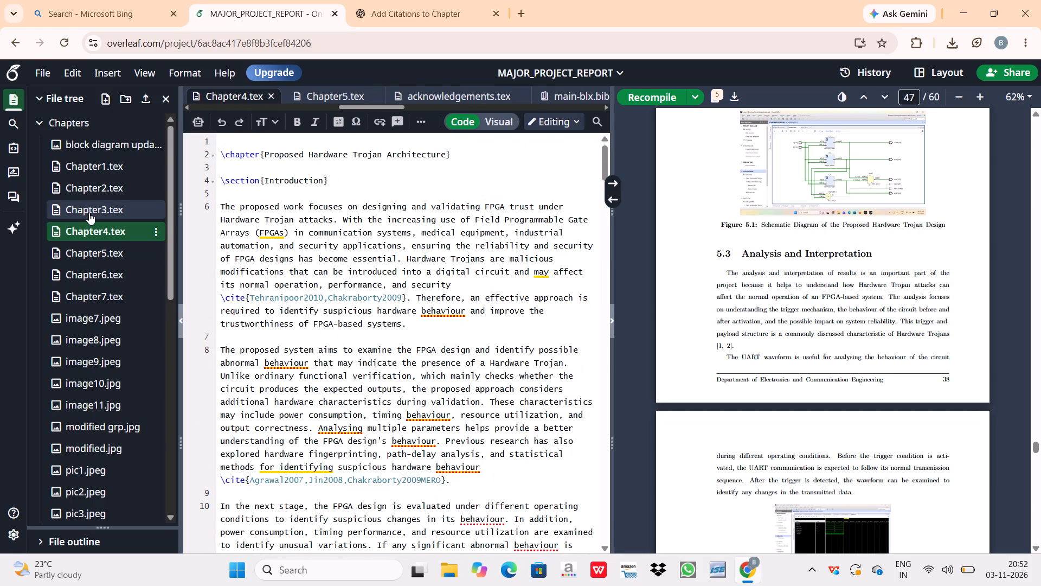
Open Chapter3.tex and delete the Introduction paragraph beginning "Along with the normal circuit logic".
left_click(89, 213)
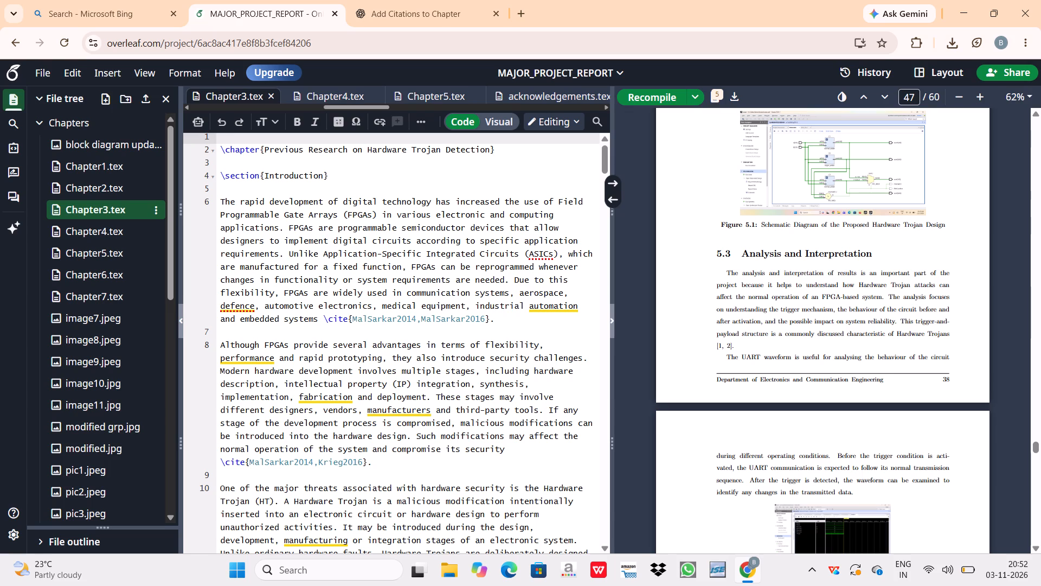
scroll(379, 366, "down", 5)
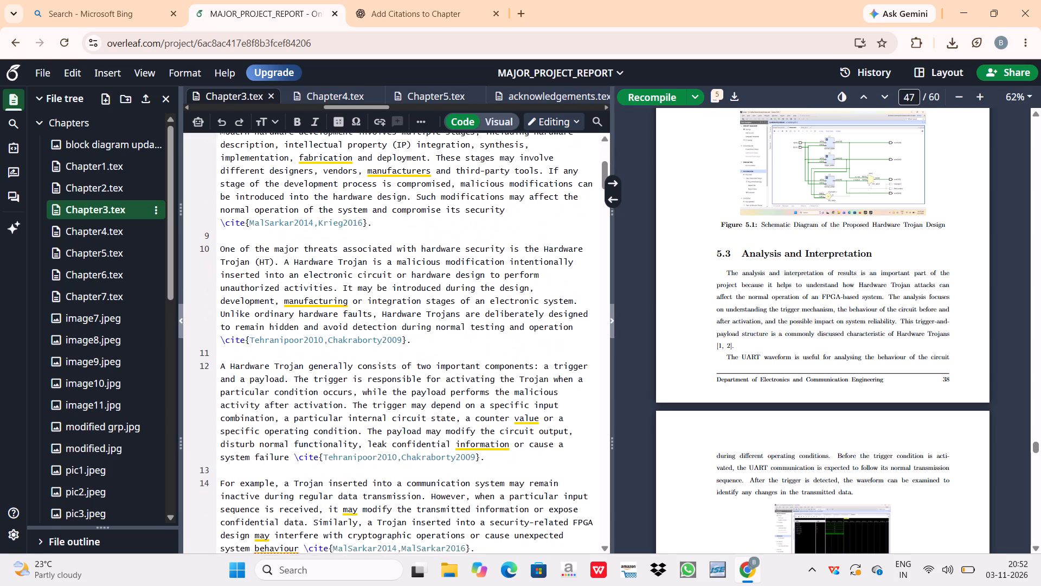
scroll(379, 366, "down", 6)
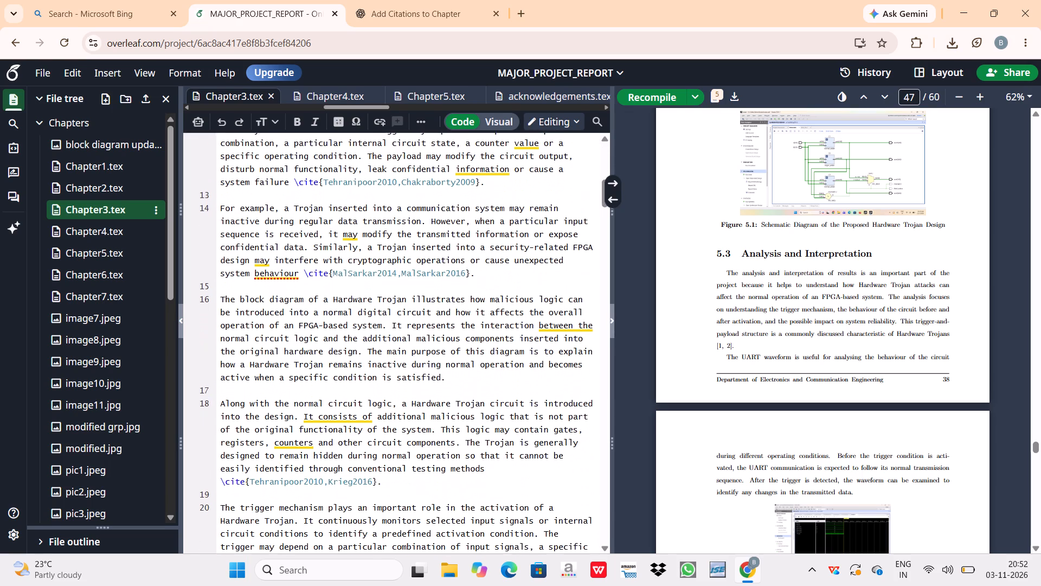
scroll(379, 366, "down", 2)
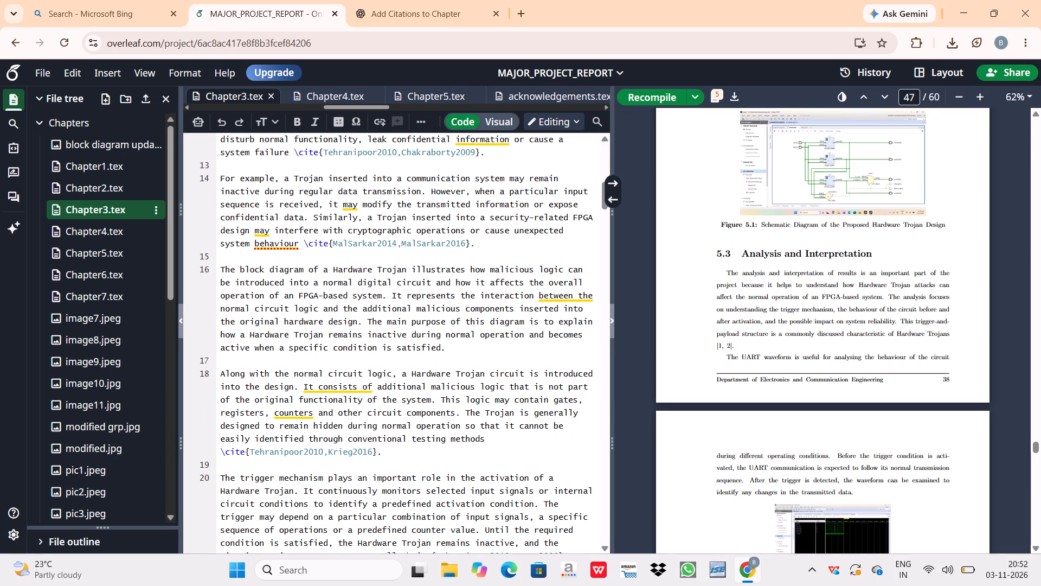
left_click_drag(221, 372, 405, 454)
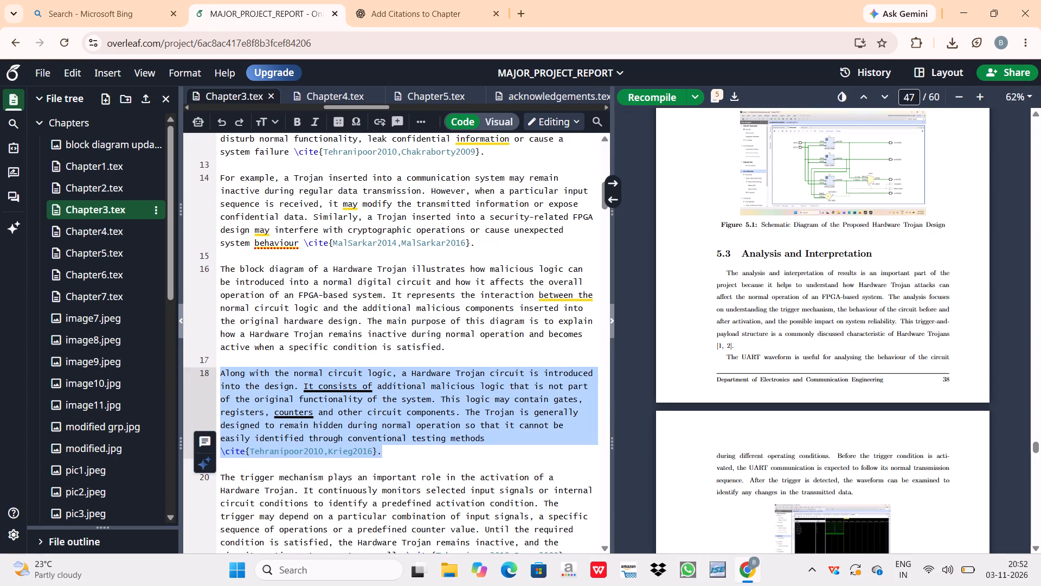
key("Delete")
In the Chapter 3 Introduction, delete the paragraph beginning "The overall working of the block diagram explains".
scroll(405, 454, "down", 1)
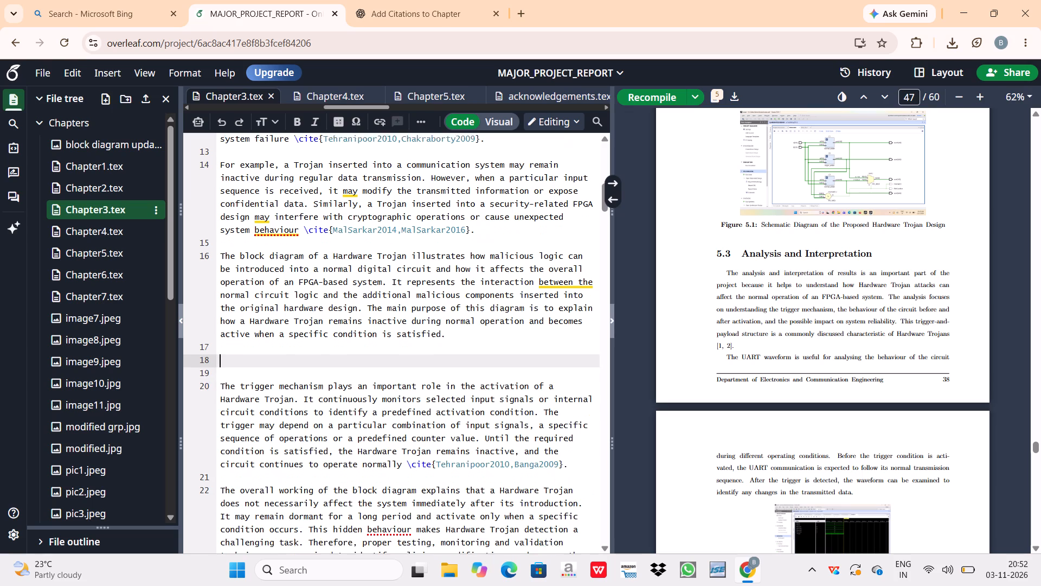
scroll(405, 454, "down", 4)
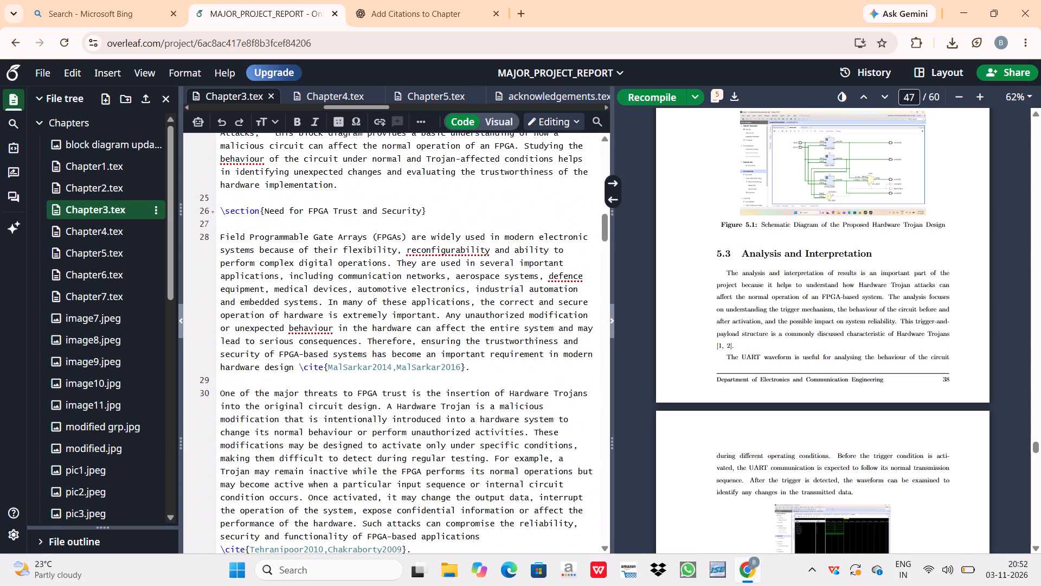
scroll(450, 359, "up", 3)
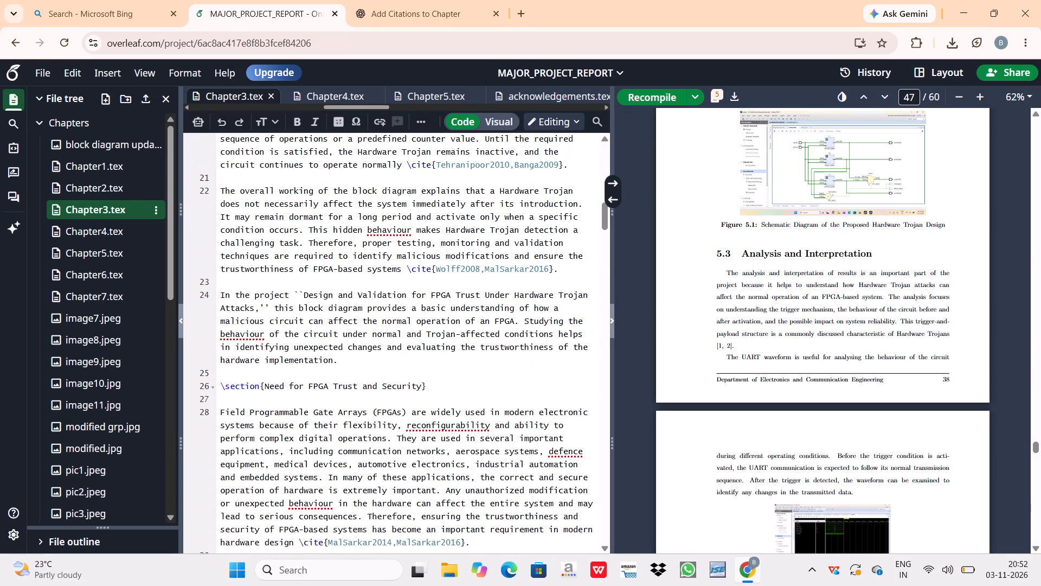
scroll(450, 359, "up", 1)
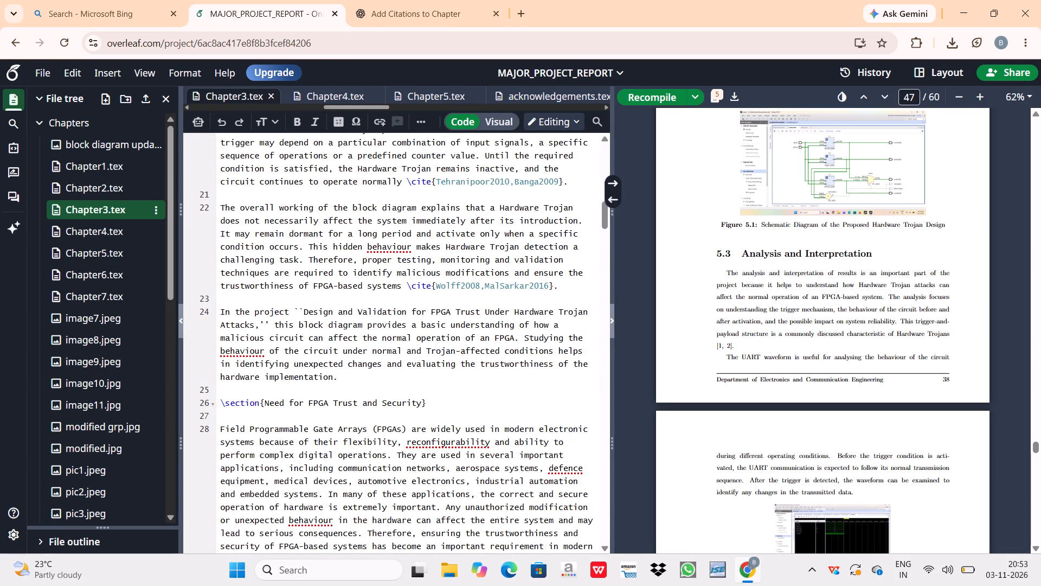
left_click_drag(216, 207, 571, 286)
key("Delete")
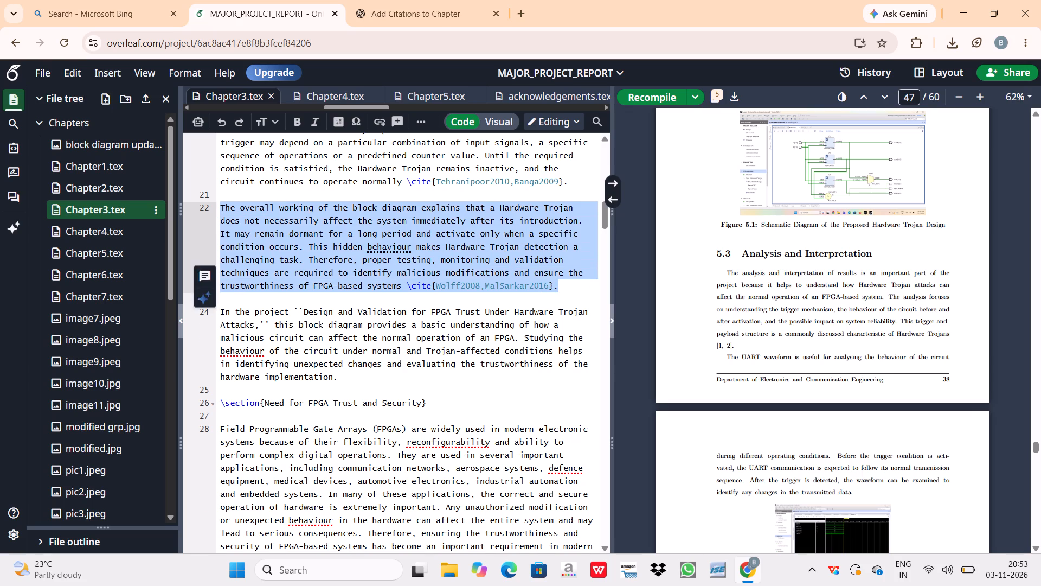
In the first Need for FPGA Trust and Security paragraph, delete the sentence from "Any unauthorized modification" through "lead to serious consequences.".
scroll(571, 286, "down", 2)
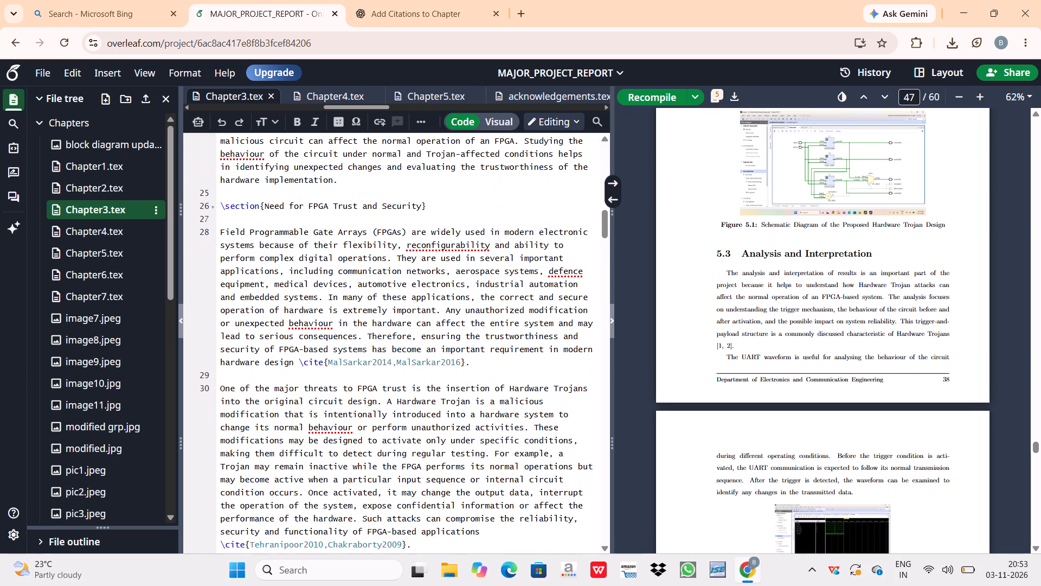
scroll(571, 286, "down", 1)
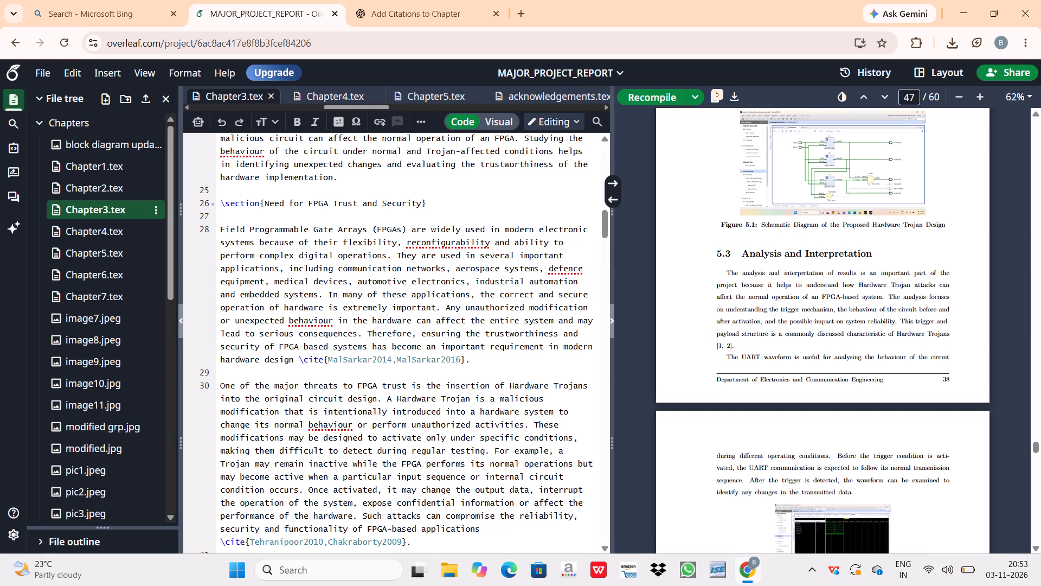
left_click_drag(447, 306, 361, 338)
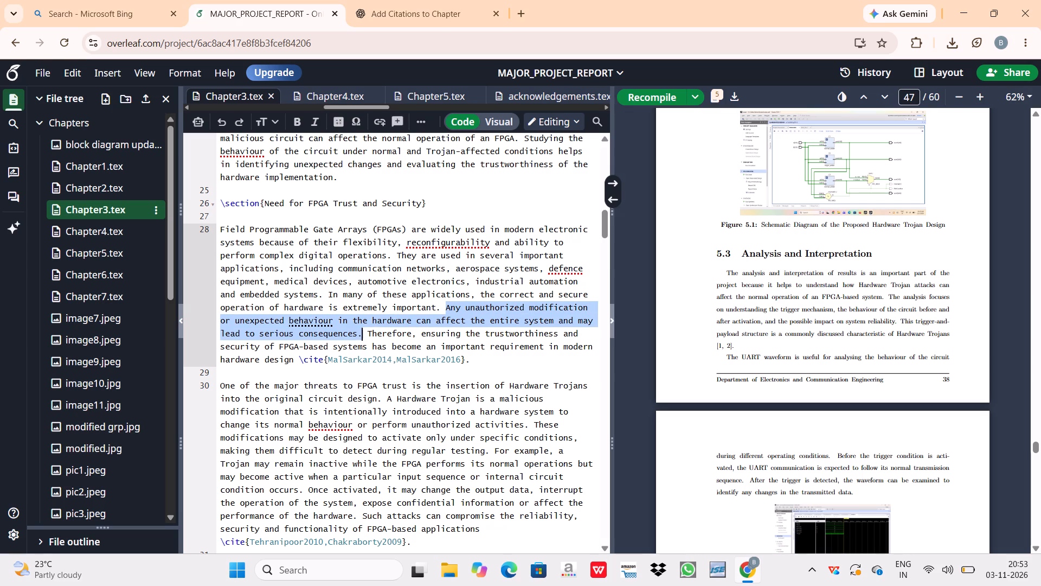
left_click_drag(361, 338, 364, 338)
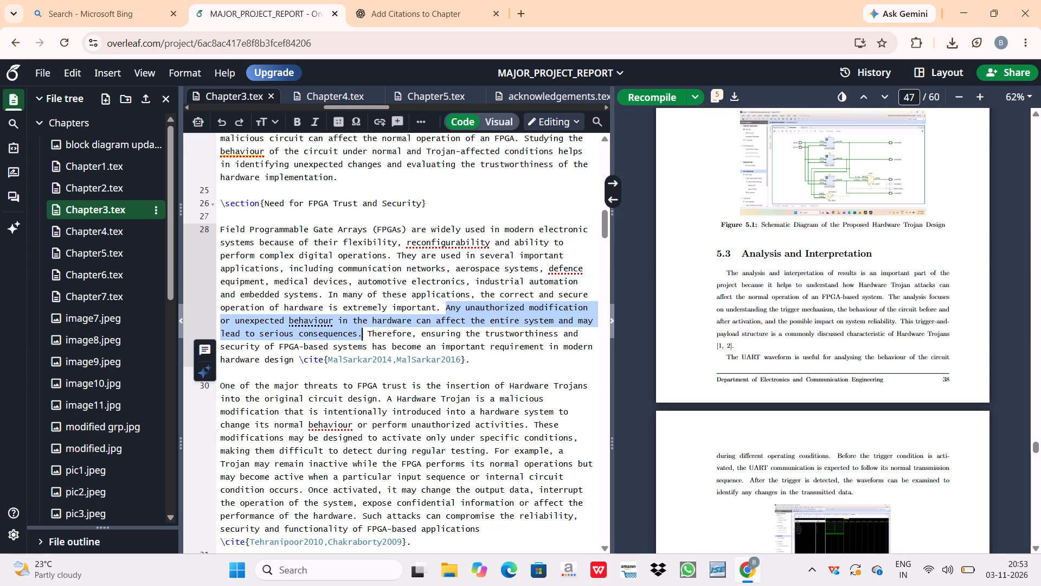
key("Delete")
In the paragraph starting "One of the major threats to FPGA trust", delete from "These modifications may be designed" through "performance of the hardware.".
scroll(364, 338, "down", 1)
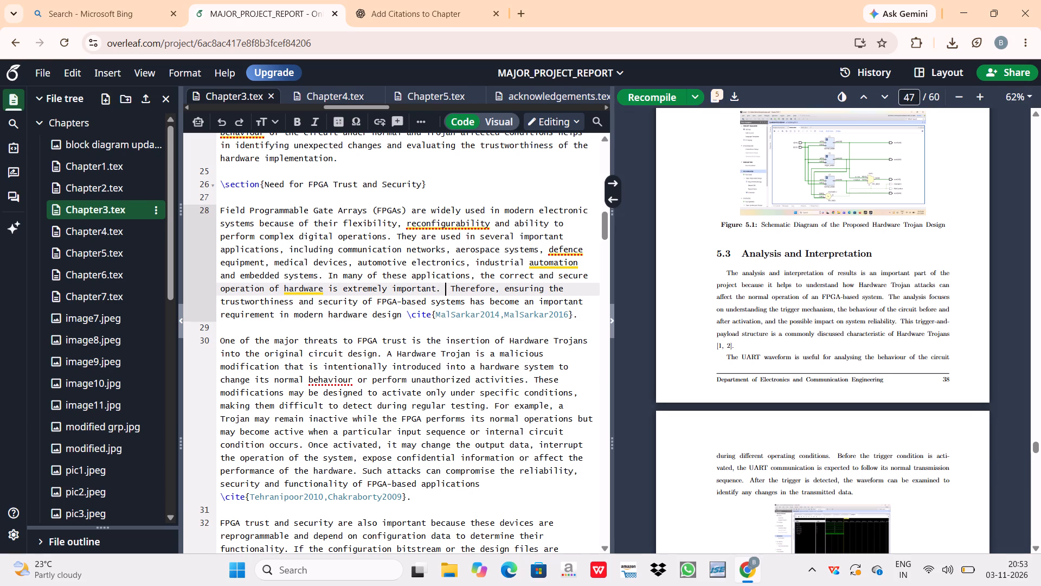
left_click_drag(533, 375, 331, 467)
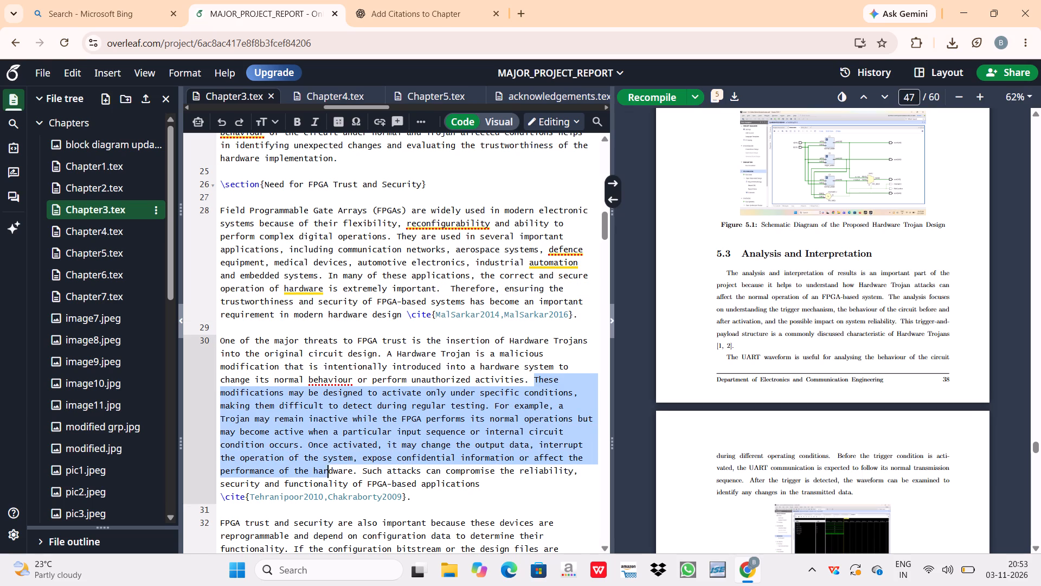
left_click_drag(331, 467, 359, 470)
key("Delete")
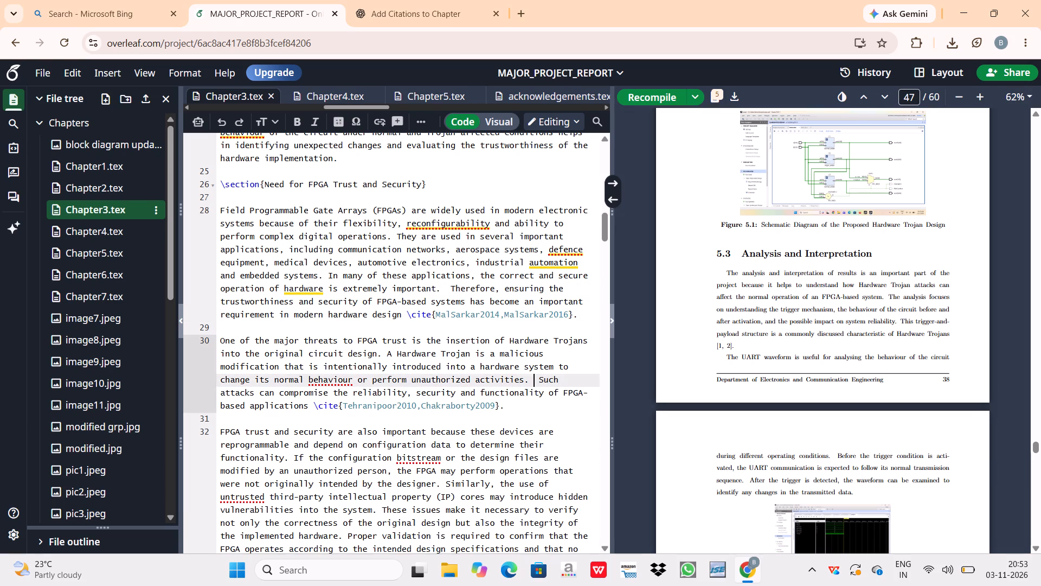
In the last Need for FPGA Trust and Security paragraph, delete from "FPGA trust and security are also important" through "vulnerabilities into the system.".
scroll(359, 470, "down", 2)
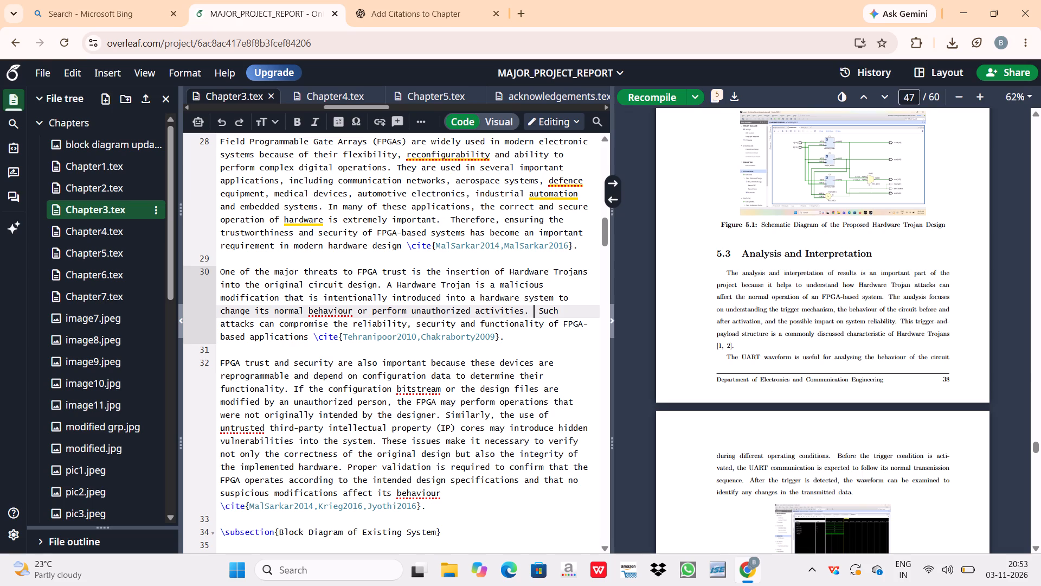
left_click_drag(221, 361, 447, 402)
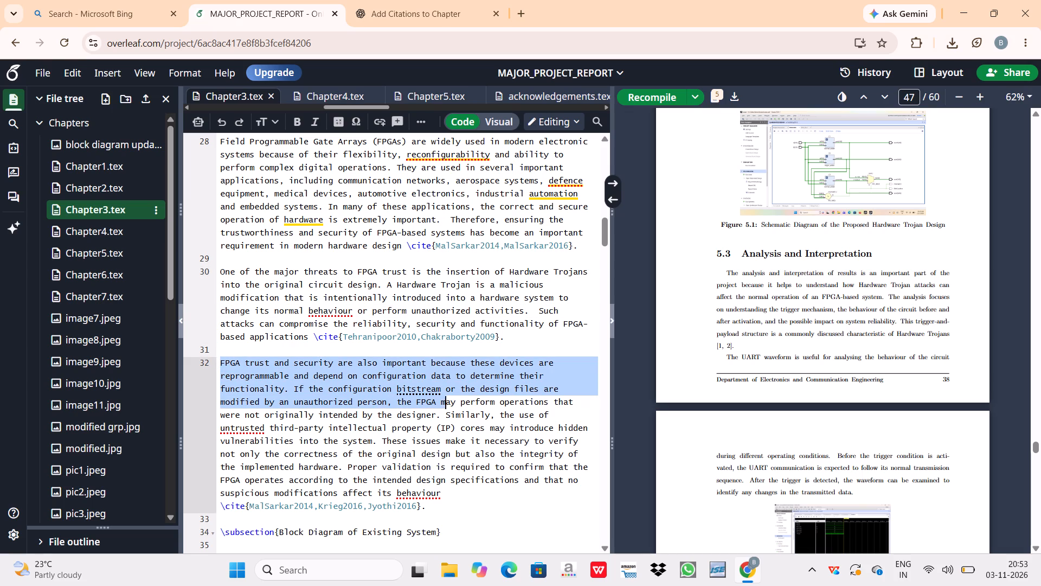
left_click_drag(447, 402, 365, 443)
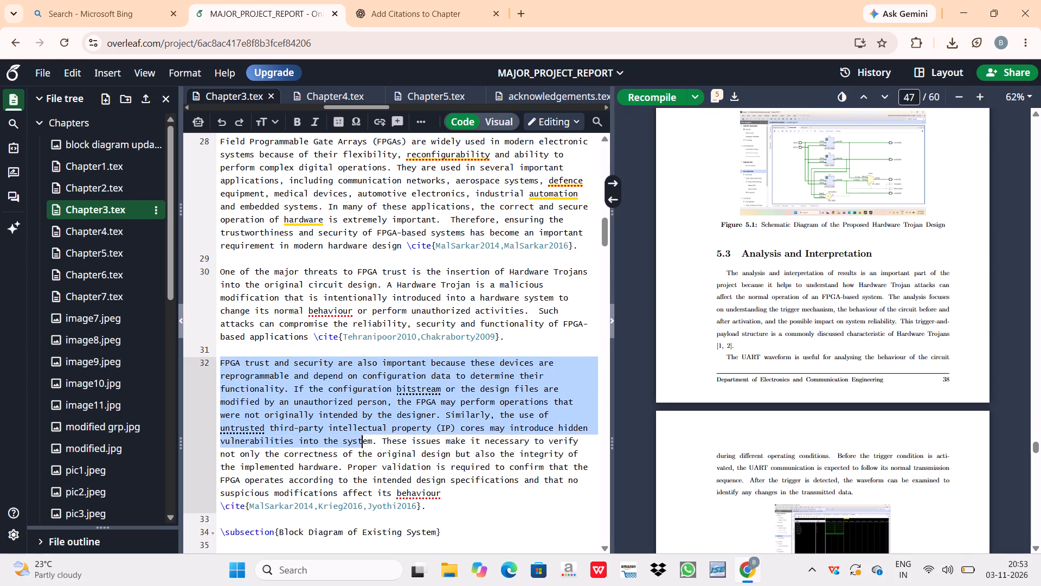
left_click_drag(365, 443, 377, 445)
key("Delete")
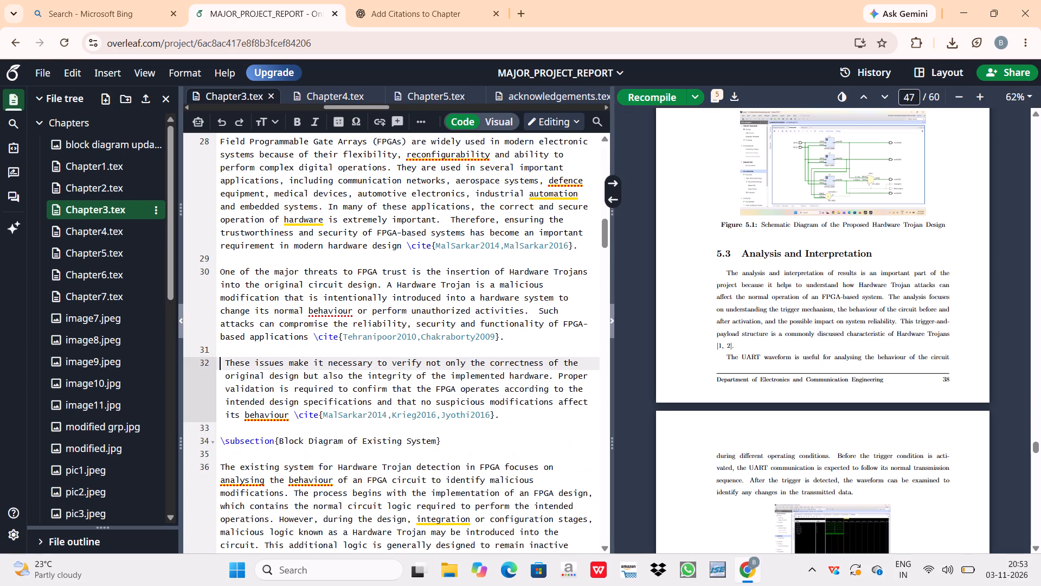
Look over the rest of Chapter 3 and recompile the report to refresh the PDF preview.
scroll(377, 445, "down", 2)
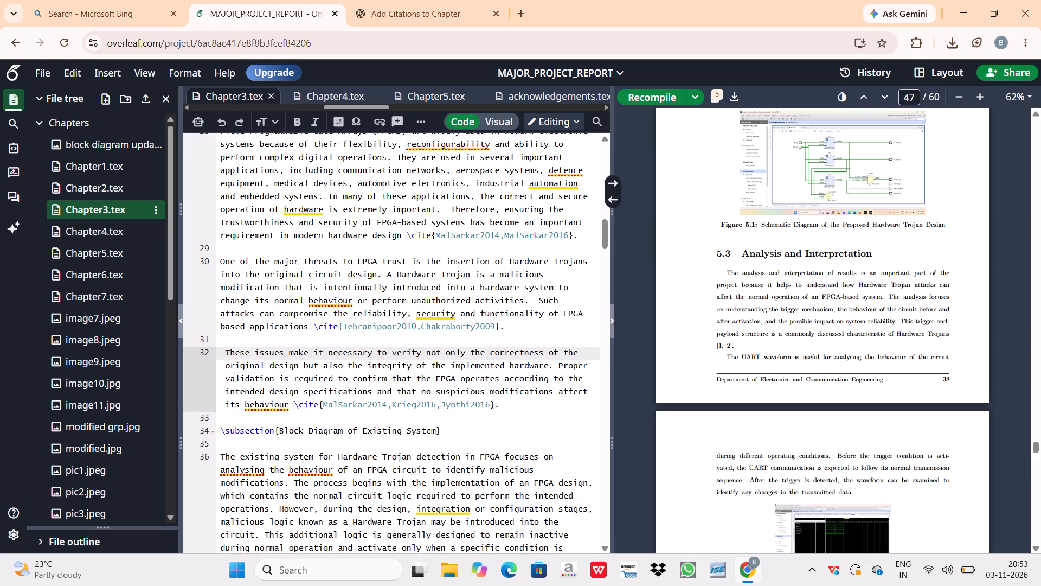
scroll(377, 445, "down", 3)
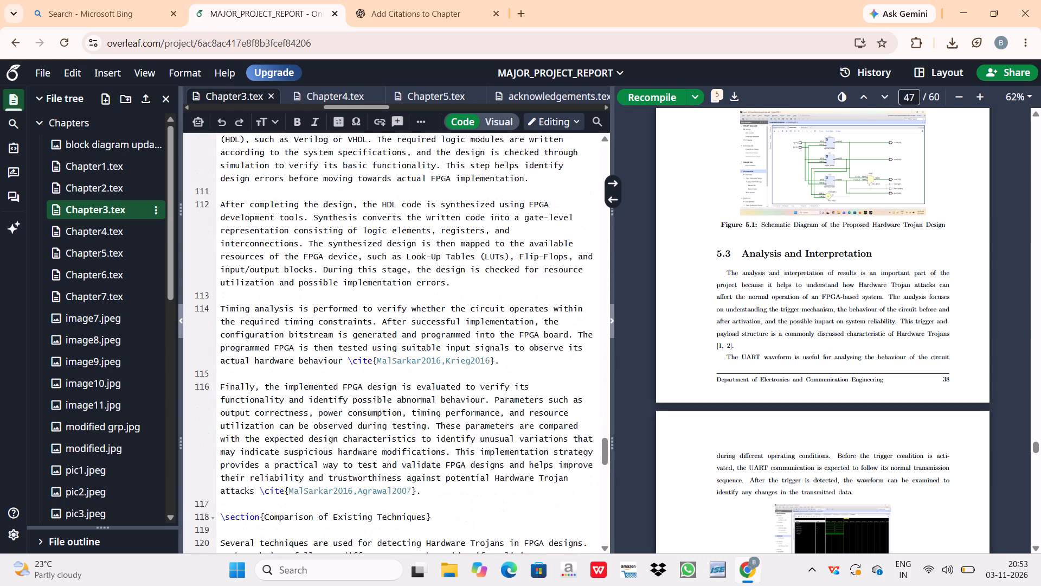
scroll(377, 445, "down", 1)
scroll(297, 288, "up", 5)
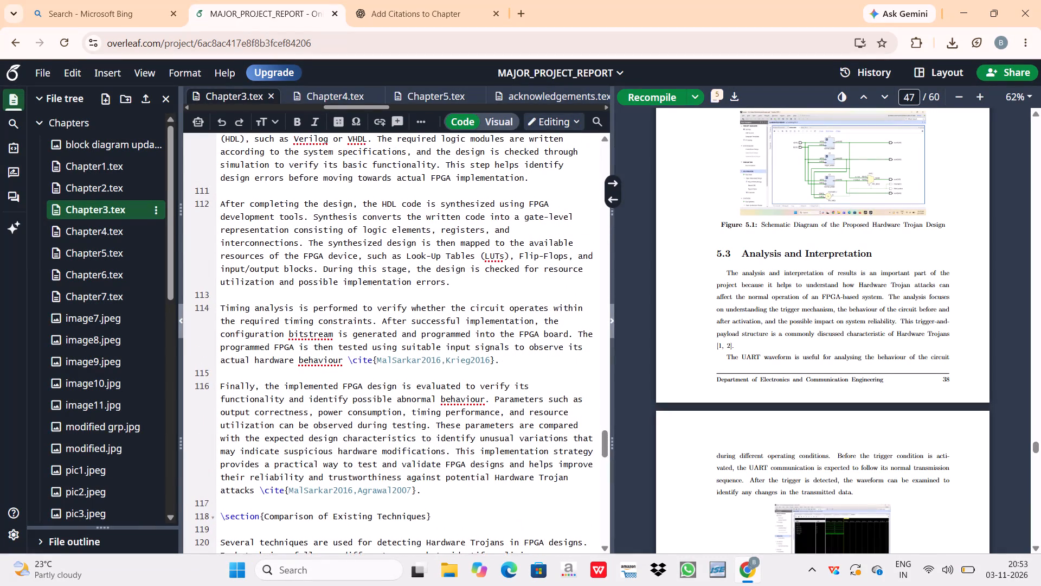
scroll(297, 288, "up", 2)
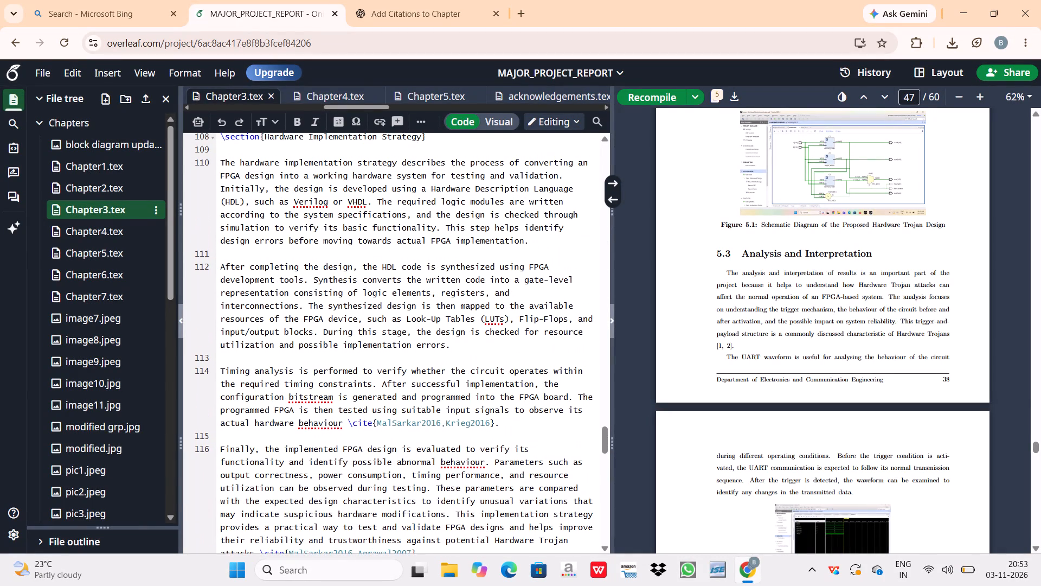
left_click(640, 100)
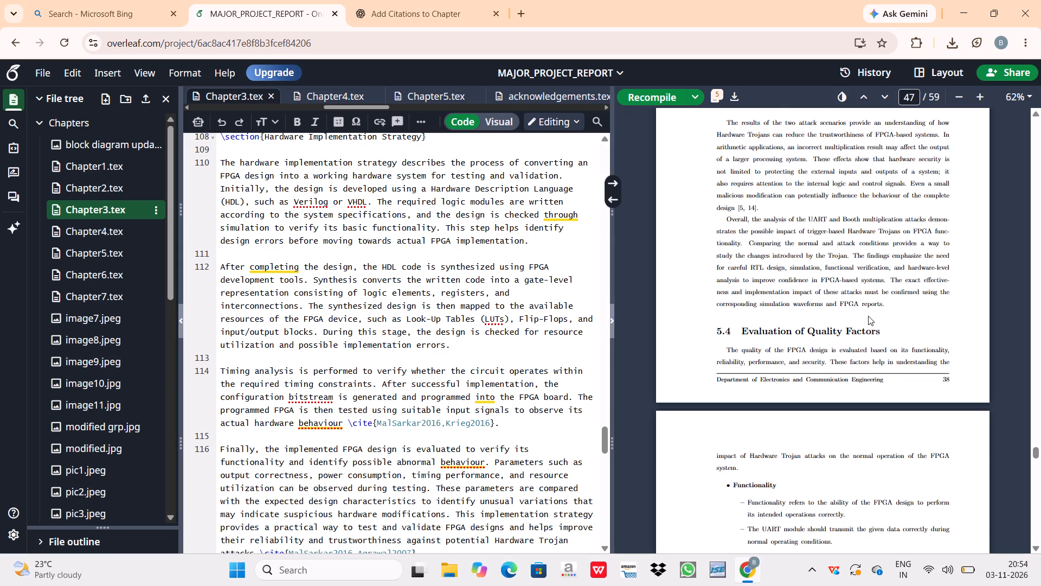
Examine the recompiled PDF pages from Section 5.4 to the start of Chapter 6 for layout problems and stray text.
scroll(868, 316, "down", 6)
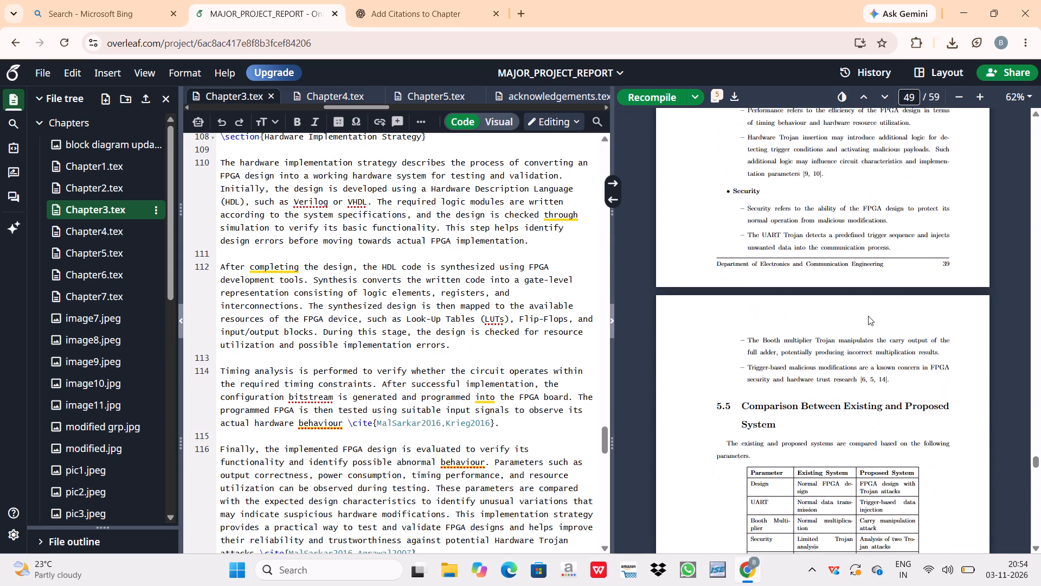
scroll(868, 316, "down", 7)
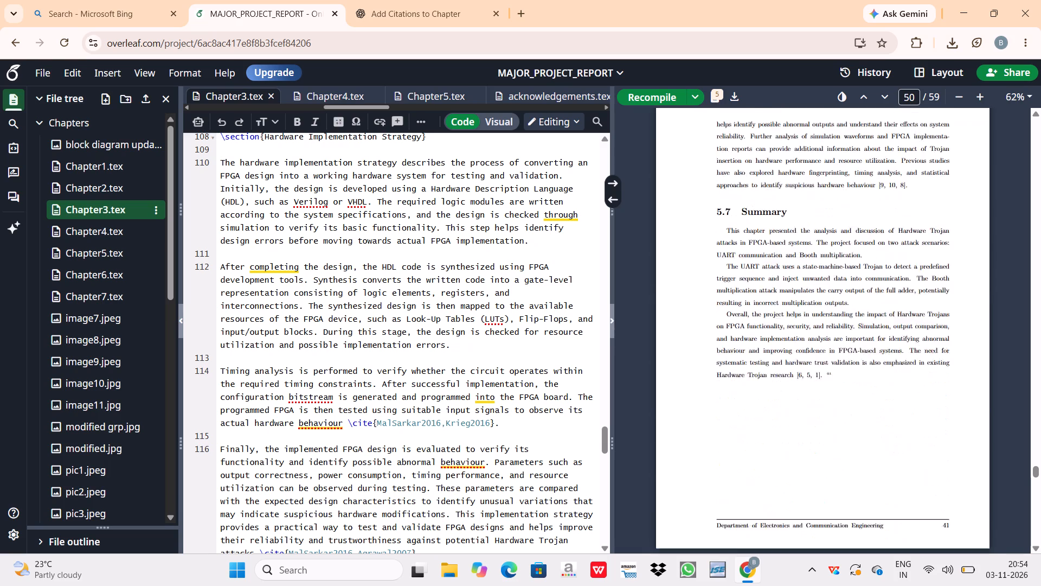
scroll(868, 316, "down", 4)
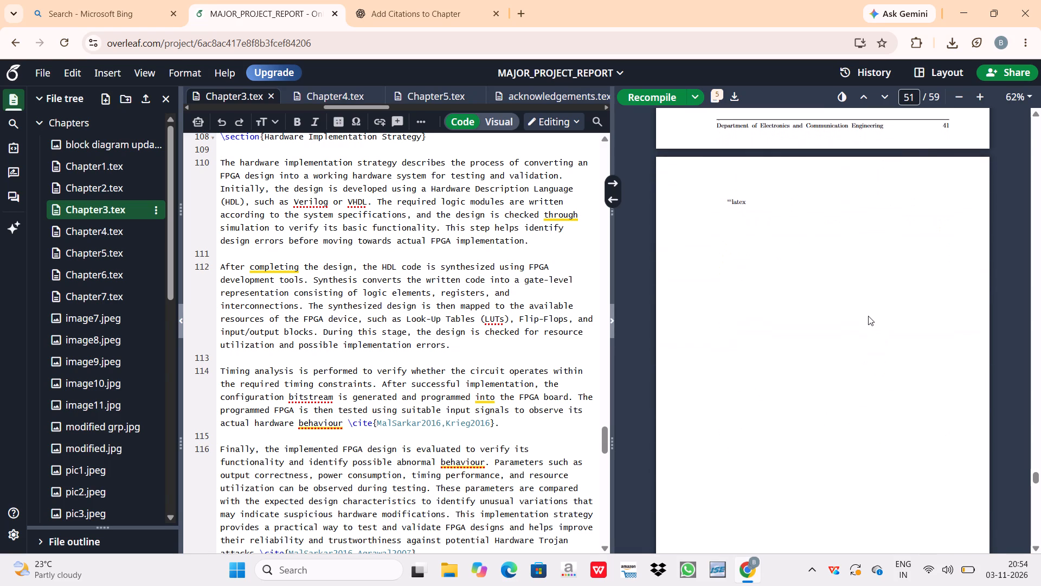
scroll(868, 316, "down", 2)
scroll(868, 316, "left", 1)
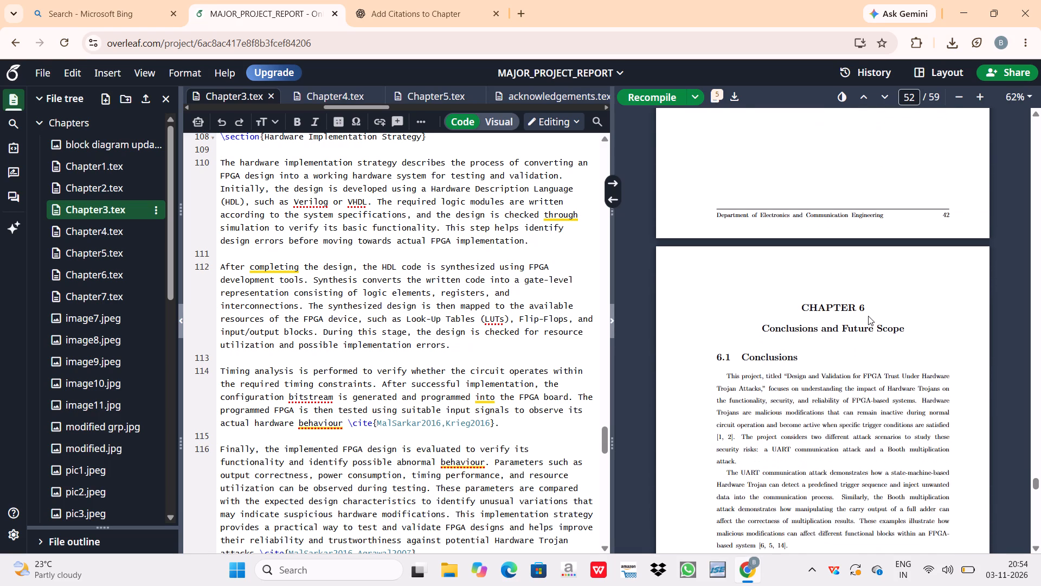
scroll(868, 316, "left", 1)
scroll(868, 316, "up", 2)
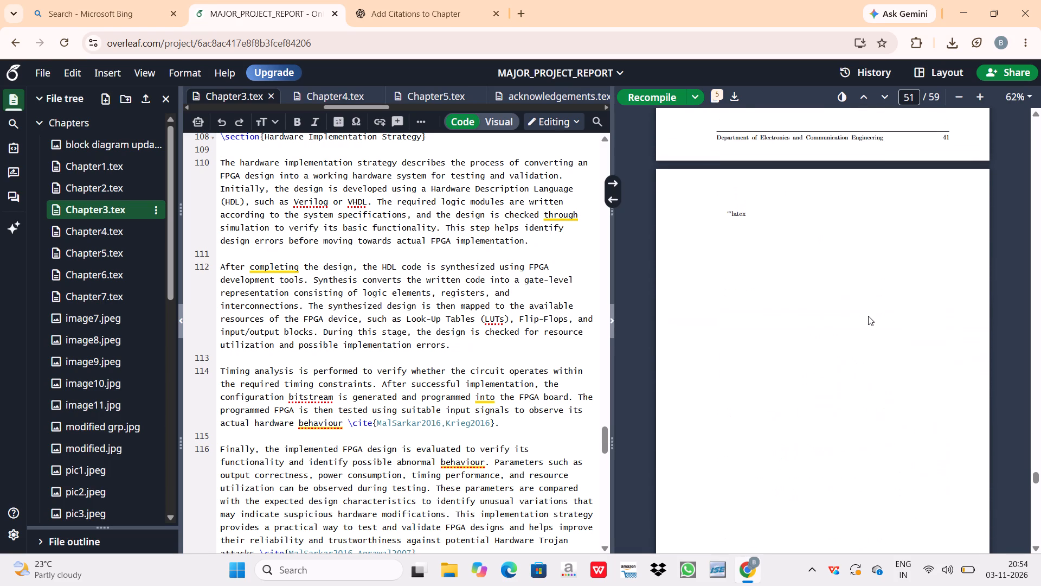
Delete the stray triple backticks on the last line of Chapter5.tex.
left_click(111, 250)
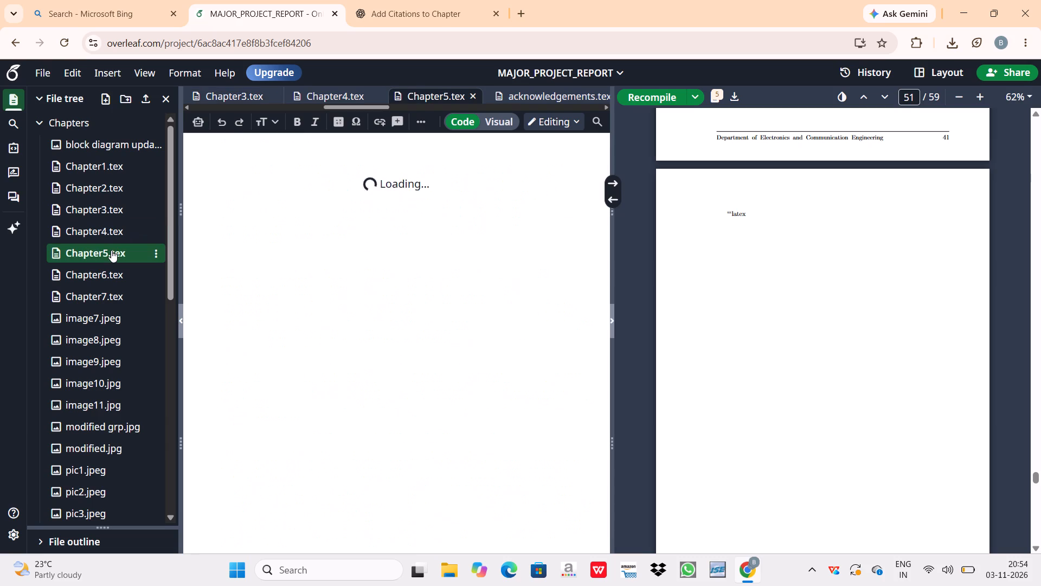
scroll(275, 450, "down", 9)
scroll(275, 450, "up", 8)
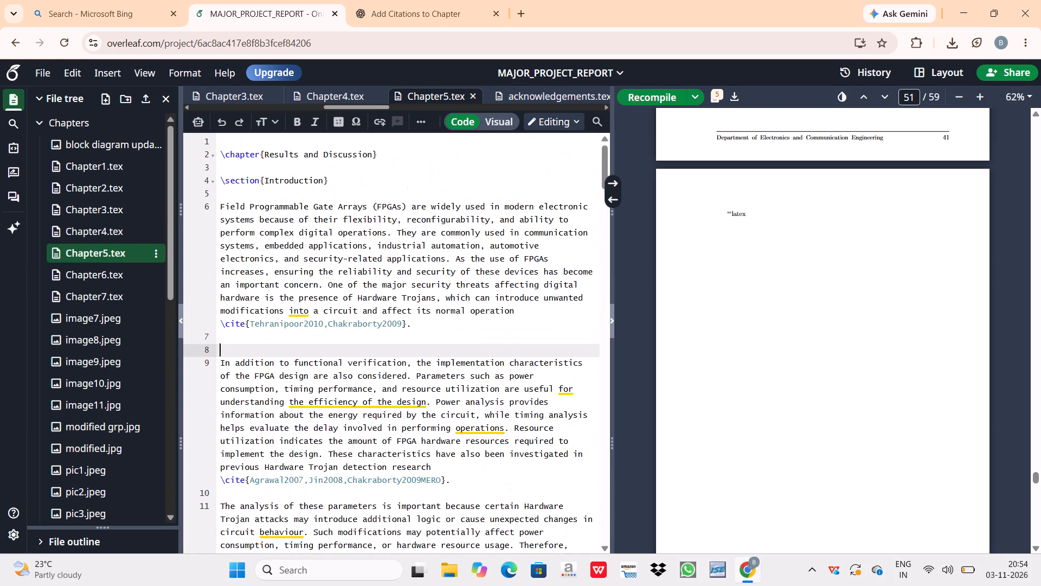
scroll(275, 450, "down", 14)
scroll(275, 450, "down", 14)
scroll(275, 450, "up", 1)
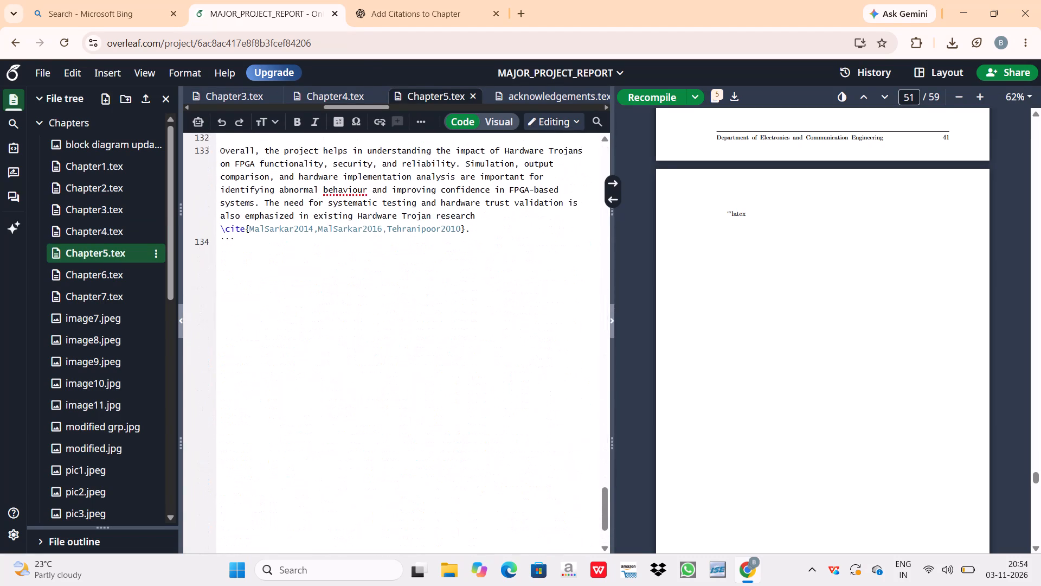
scroll(275, 450, "up", 1)
left_click(245, 251)
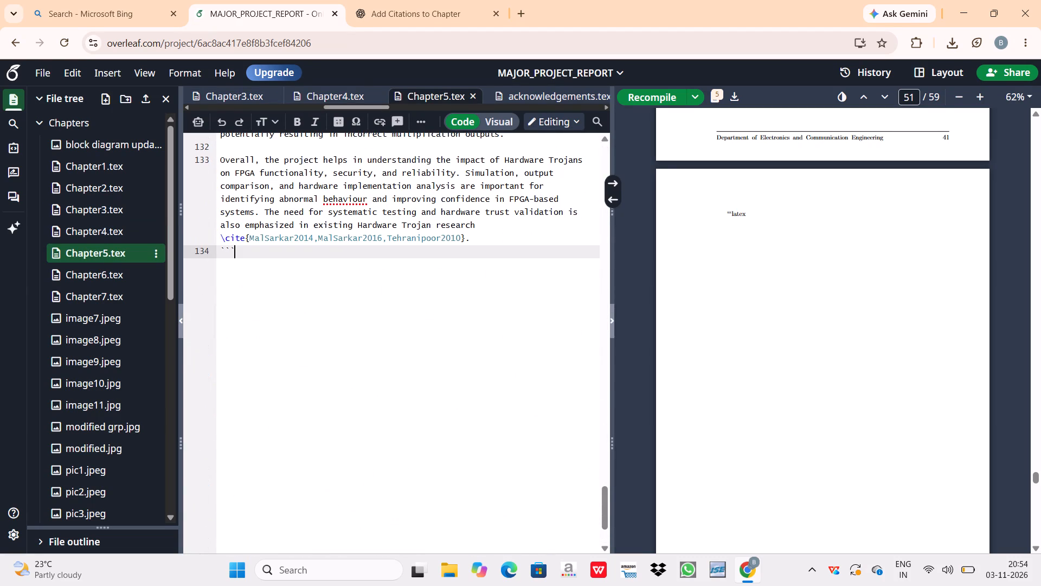
key("BackSpace")
key("BackSpace")
key("BackSpace")
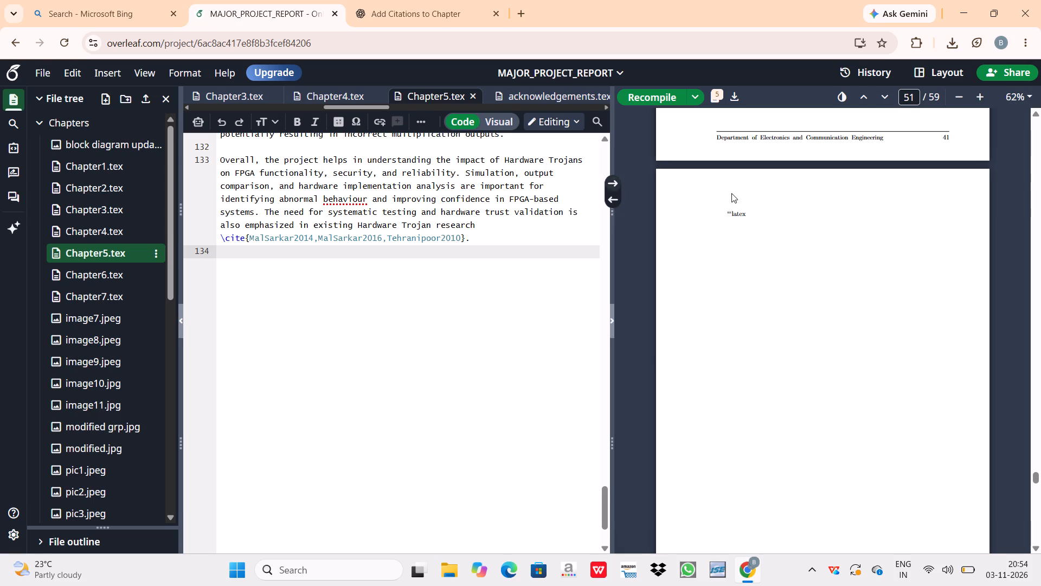
Delete the stray "```latex" marker from the first line of Chapter6.tex.
scroll(851, 257, "down", 4)
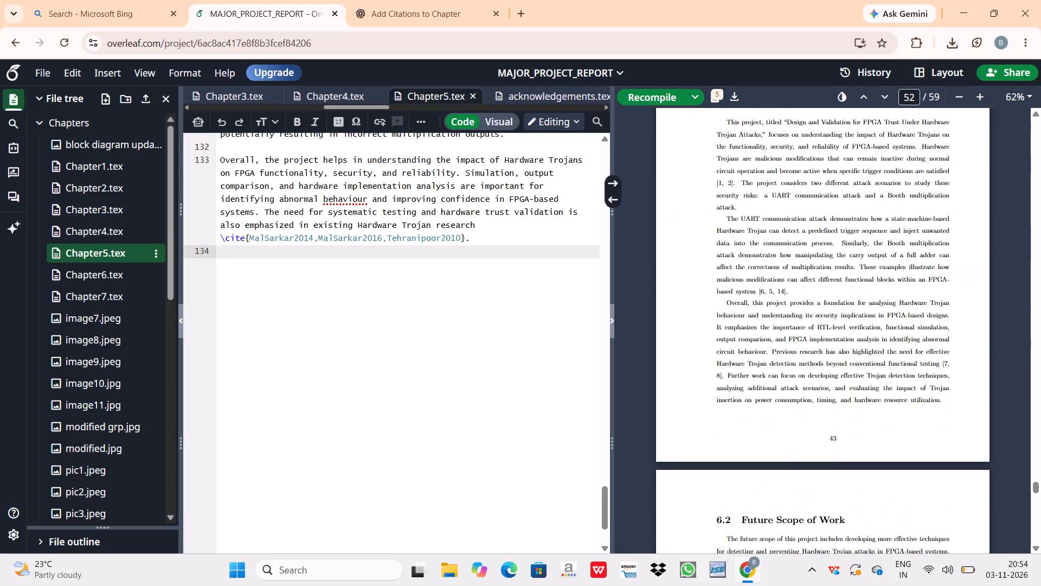
left_click(92, 270)
scroll(391, 281, "up", 8)
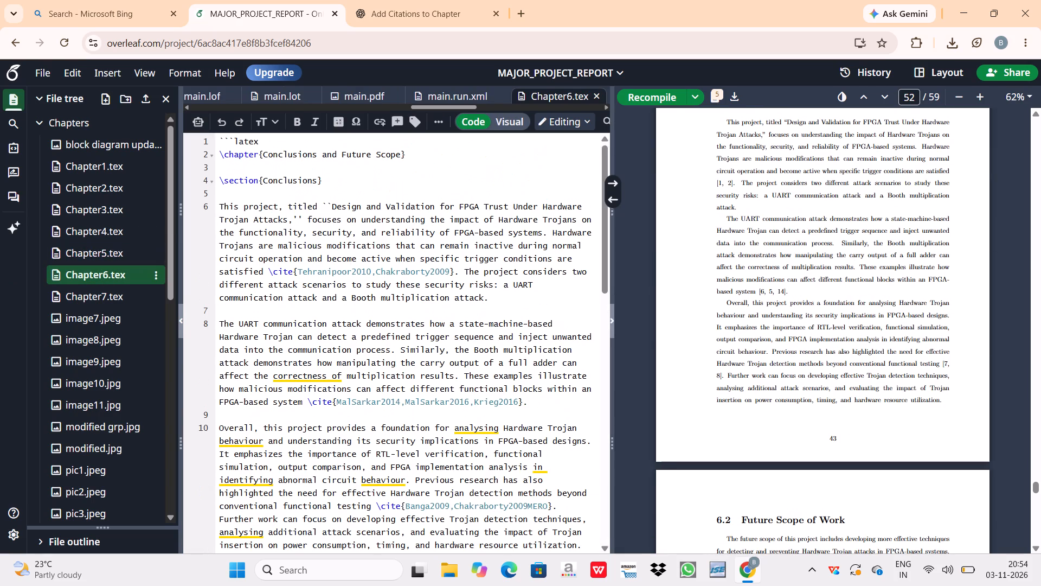
scroll(391, 281, "up", 2)
left_click(266, 147)
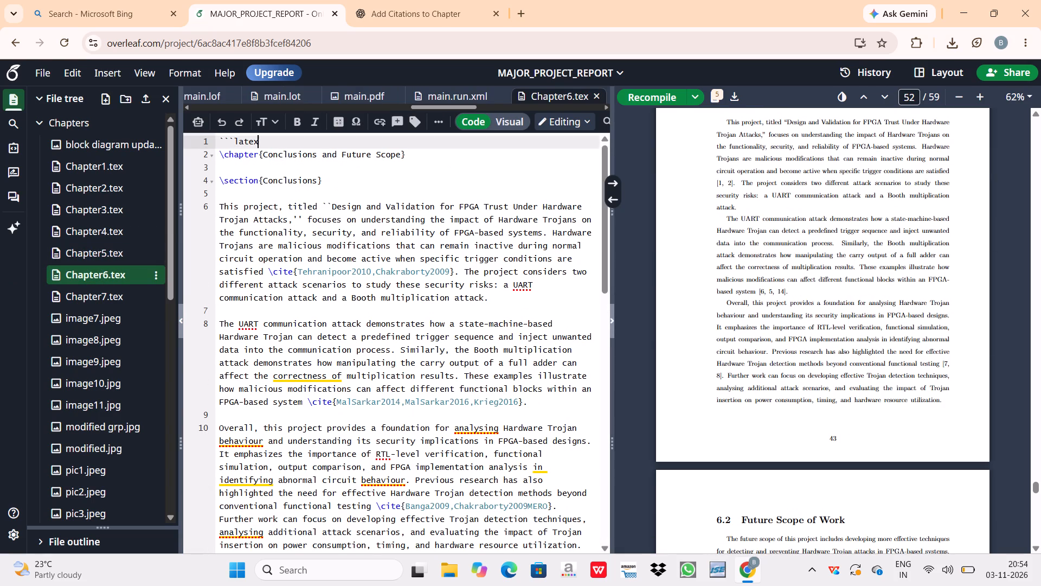
key("BackSpace")
key("BackSpace")
key("BackSpace")
key("BackSpace")
key("BackSpace")
key("BackSpace")
key("BackSpace")
key("BackSpace")
Recompile the report to refresh the PDF preview.
left_click(642, 100)
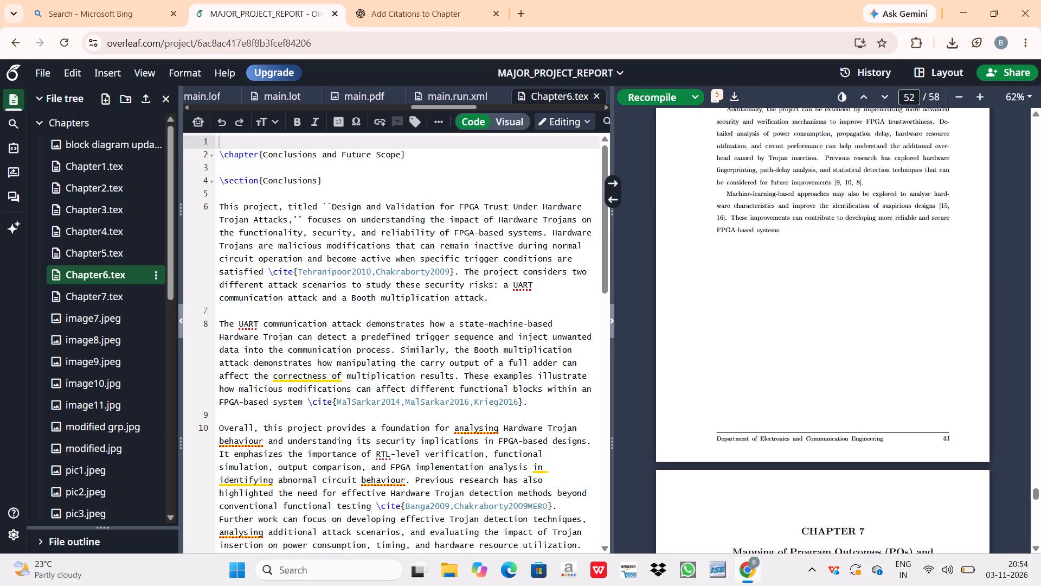
Examine the recompiled PDF pages from the start of Chapter 7 back to Section 5.2 for layout problems and stray text.
scroll(775, 260, "down", 3)
scroll(775, 260, "up", 1)
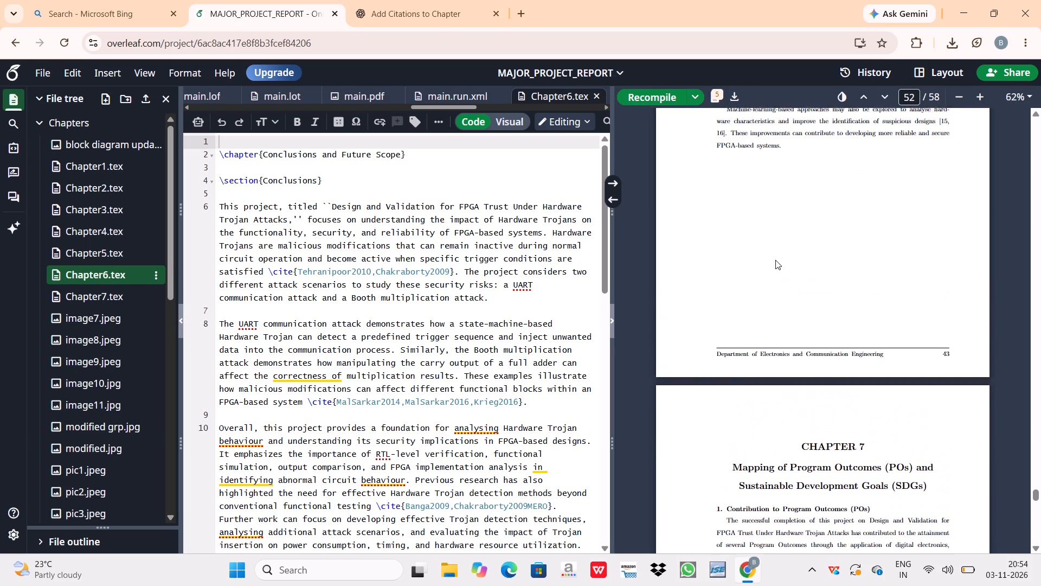
scroll(775, 260, "up", 4)
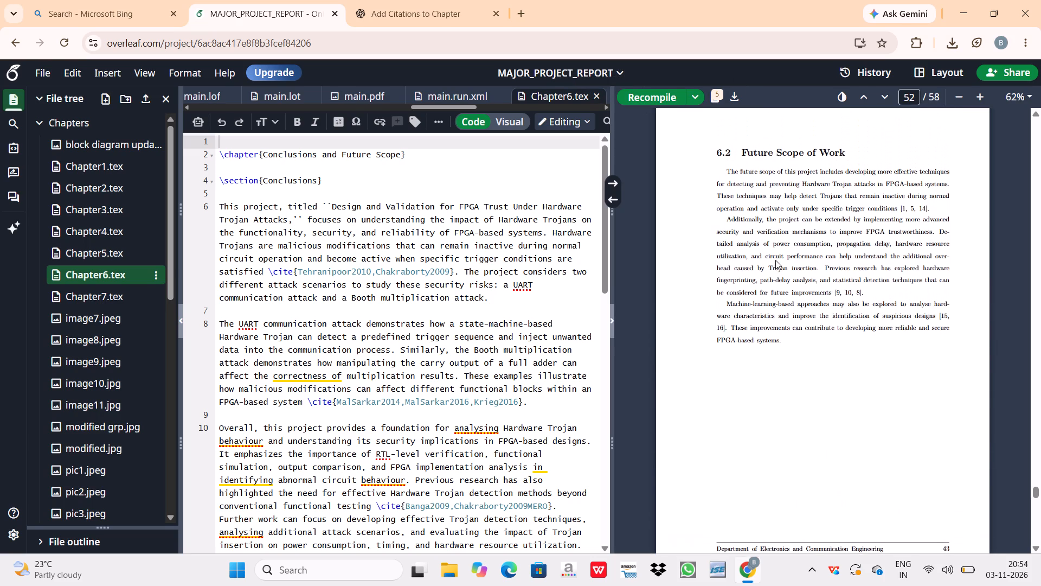
scroll(775, 260, "up", 3)
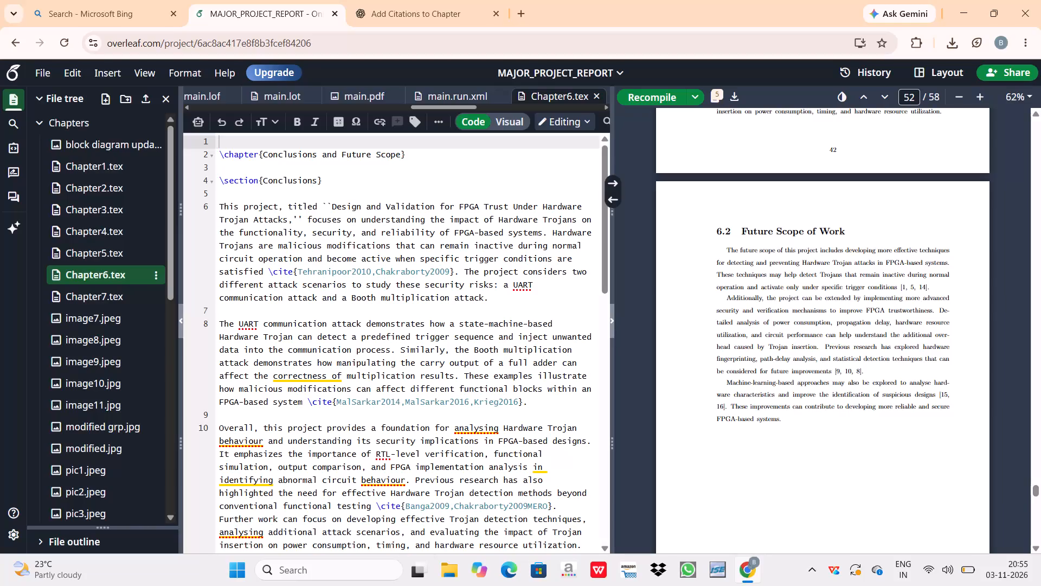
scroll(775, 260, "up", 3)
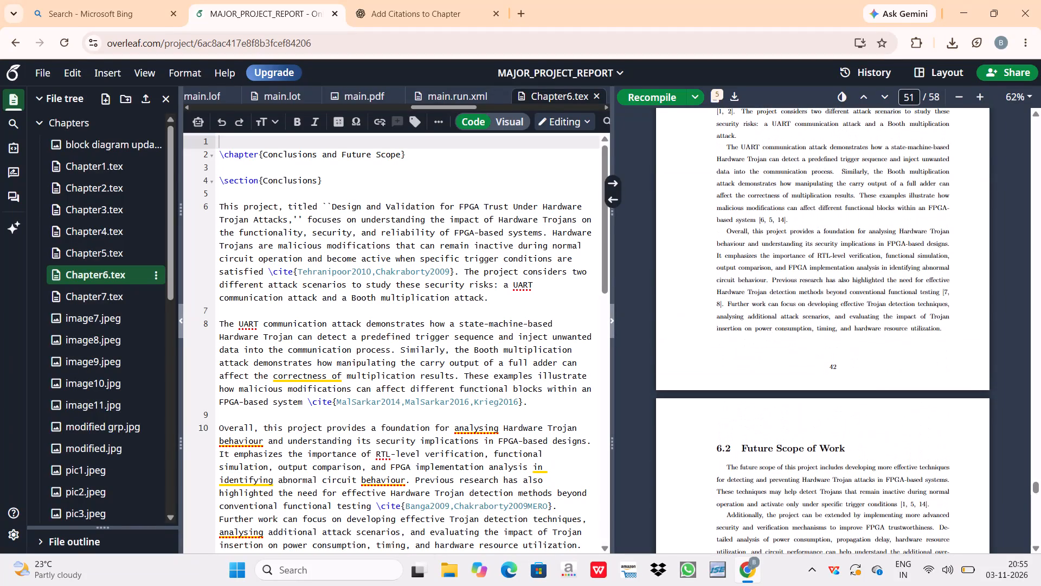
scroll(775, 260, "up", 3)
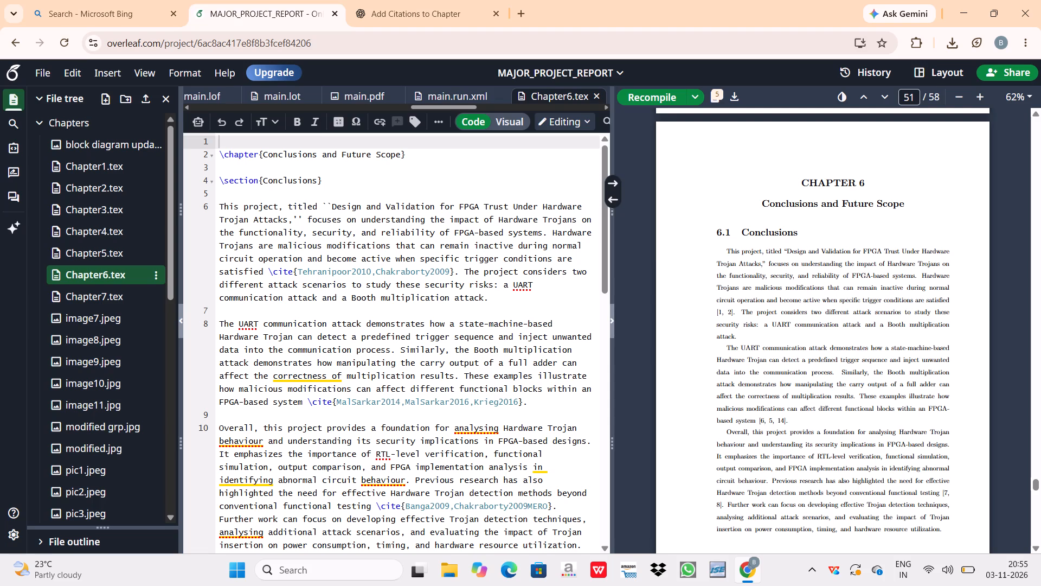
scroll(775, 260, "up", 7)
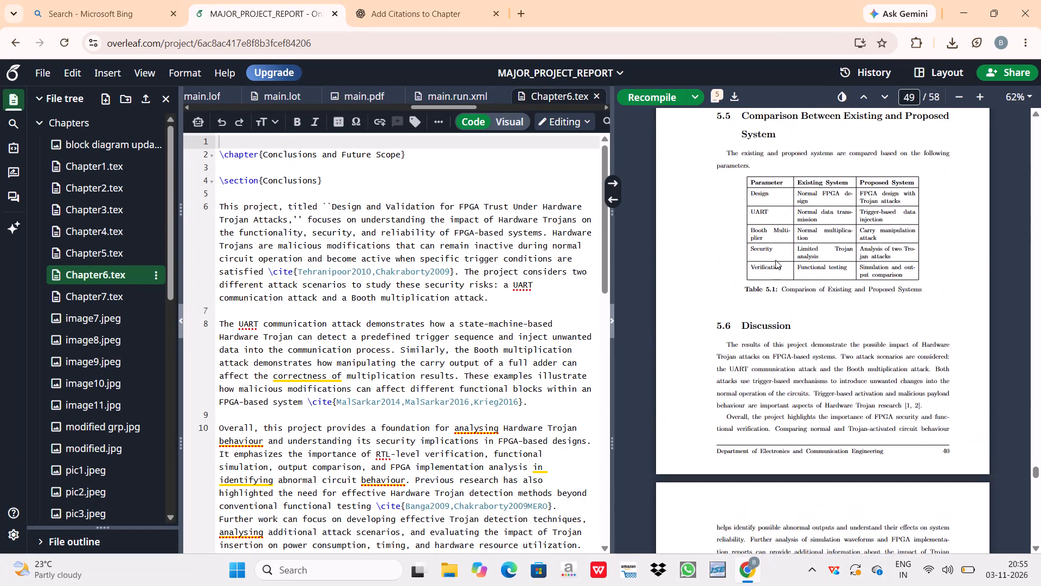
scroll(775, 260, "up", 5)
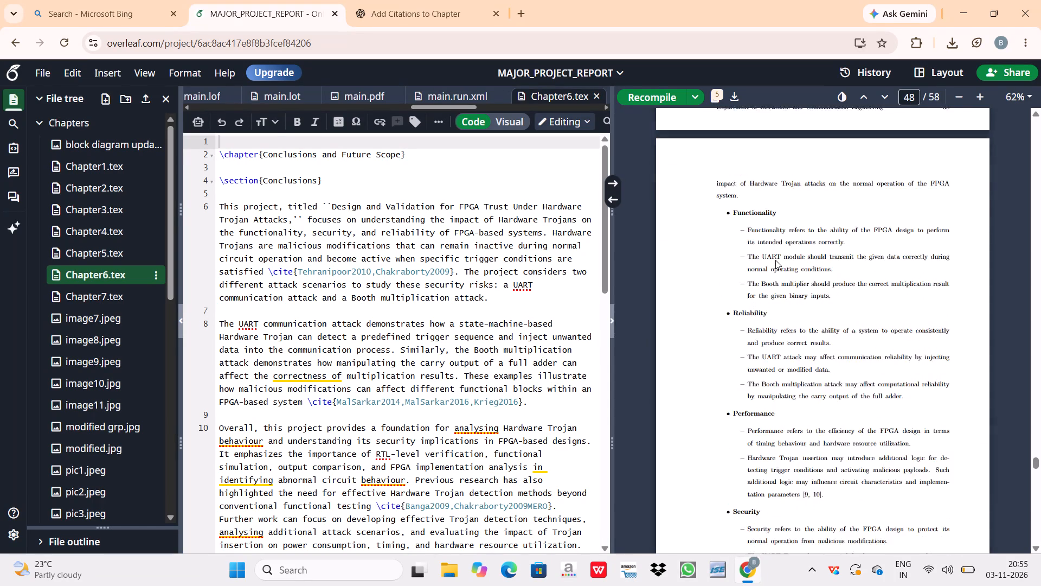
scroll(775, 260, "up", 9)
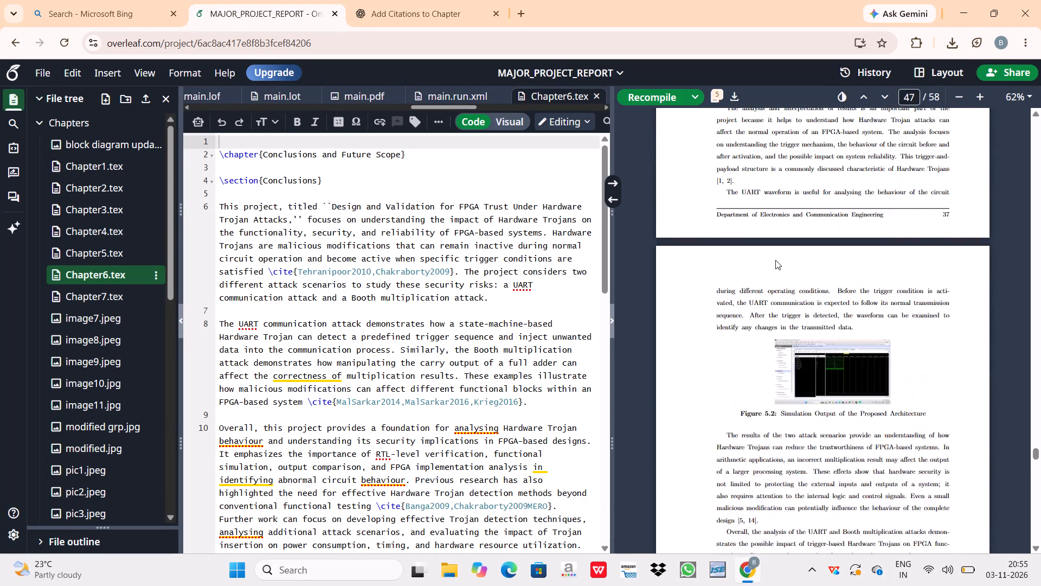
scroll(775, 260, "up", 6)
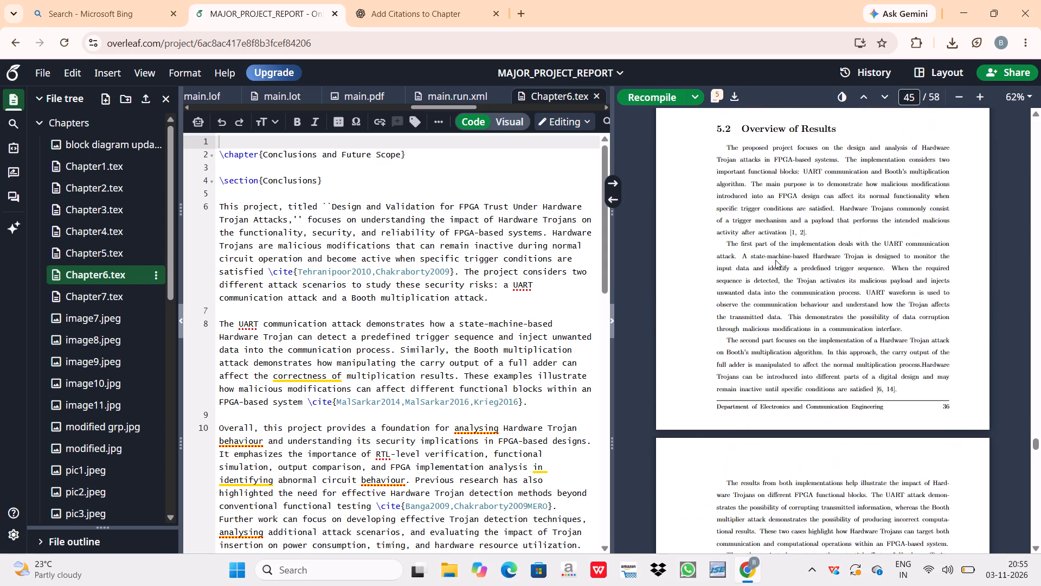
scroll(775, 260, "up", 2)
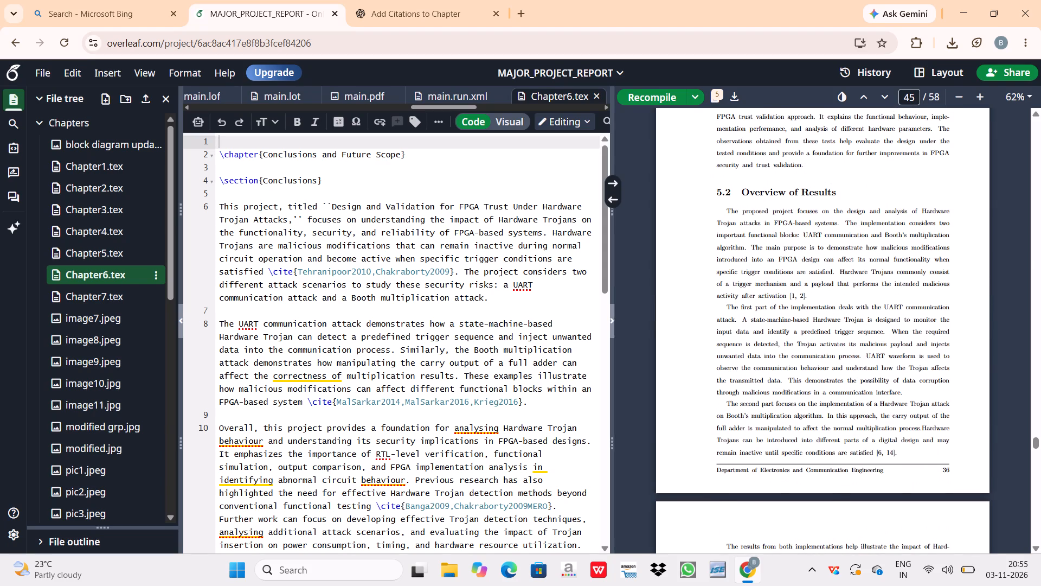
scroll(707, 378, "down", 1)
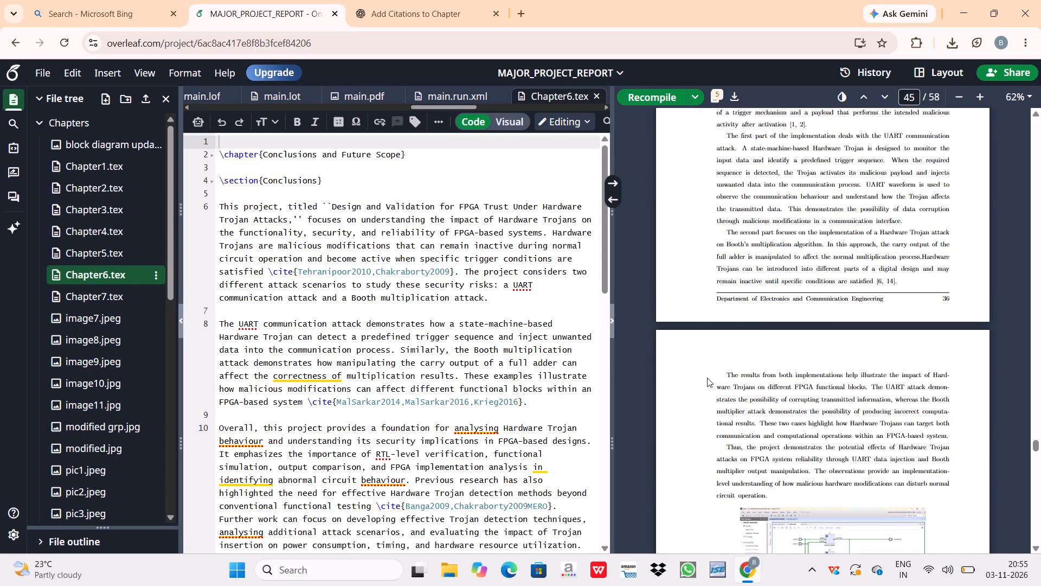
scroll(707, 378, "down", 2)
scroll(720, 345, "up", 1)
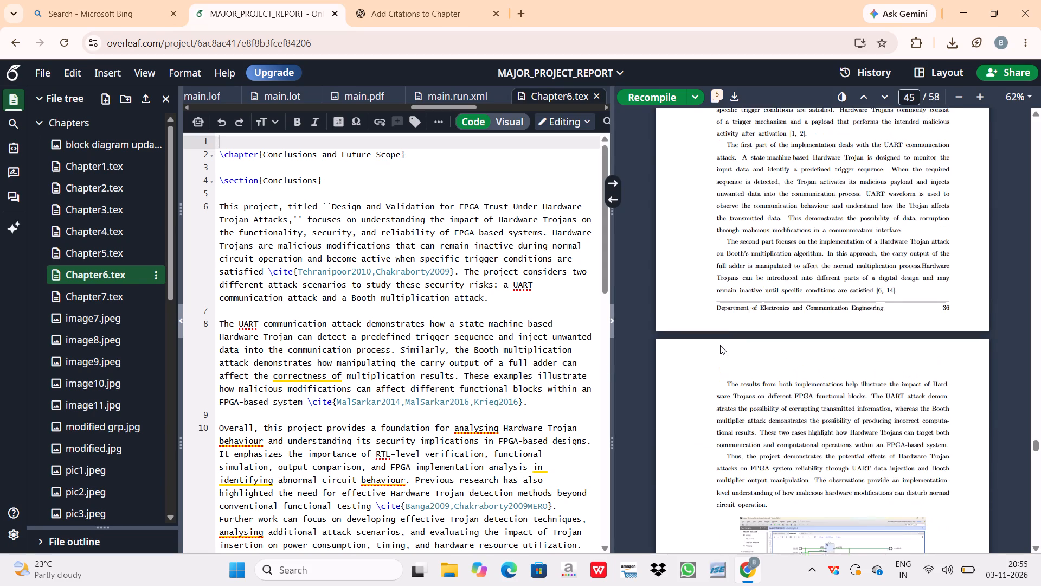
Go back through the earlier chapters to the PDF's title page, and review the certificate, acknowledgements and abstract pages.
scroll(720, 345, "up", 8)
scroll(720, 345, "up", 13)
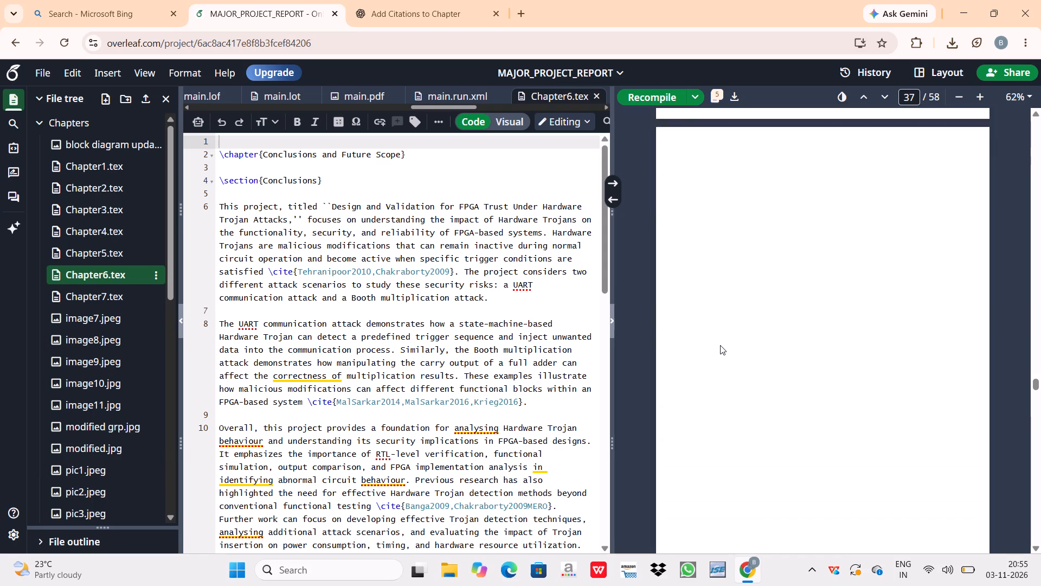
scroll(720, 345, "up", 4)
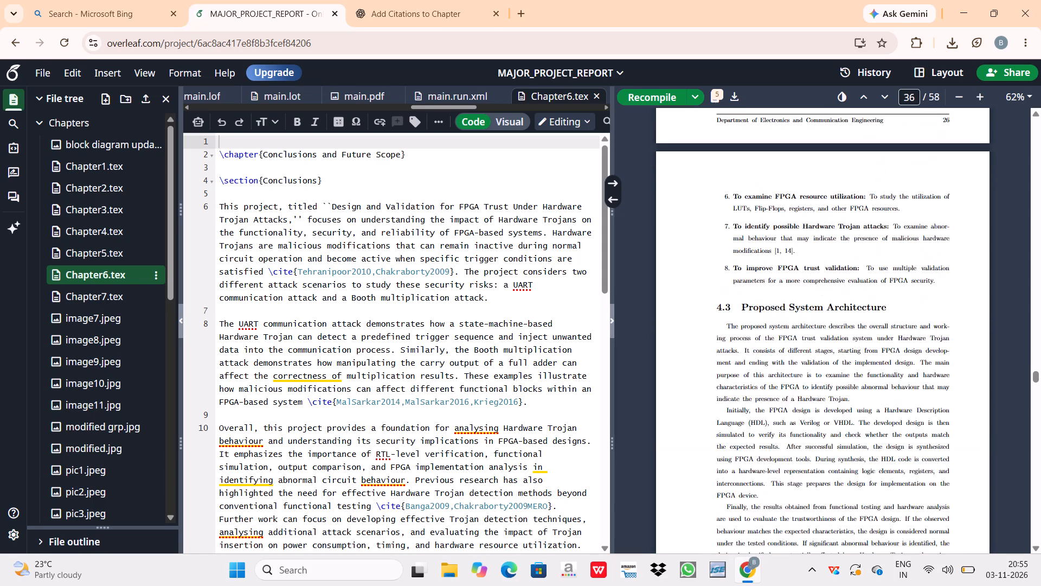
scroll(720, 345, "up", 16)
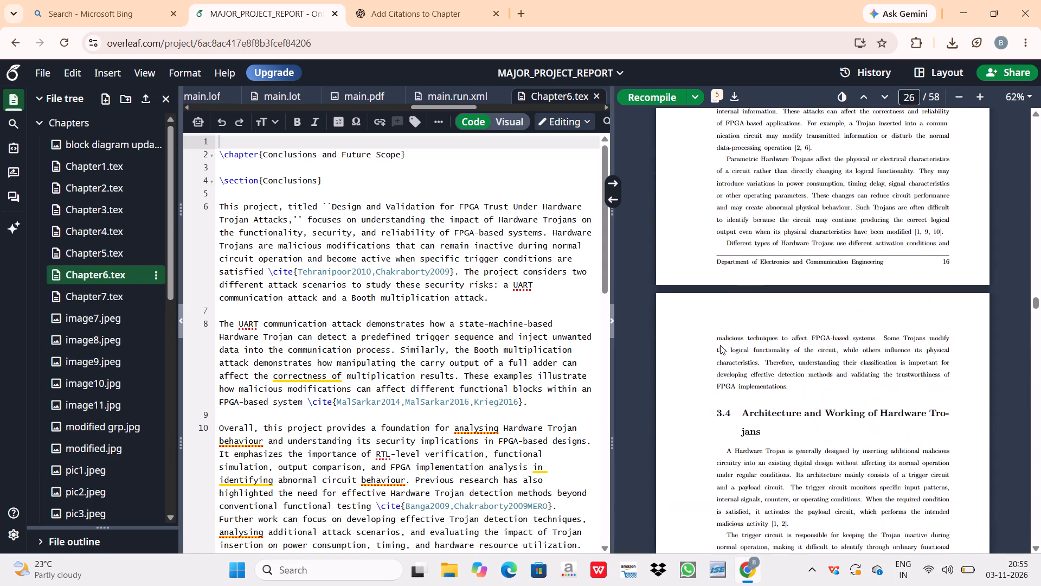
scroll(720, 345, "up", 17)
scroll(720, 345, "up", 7)
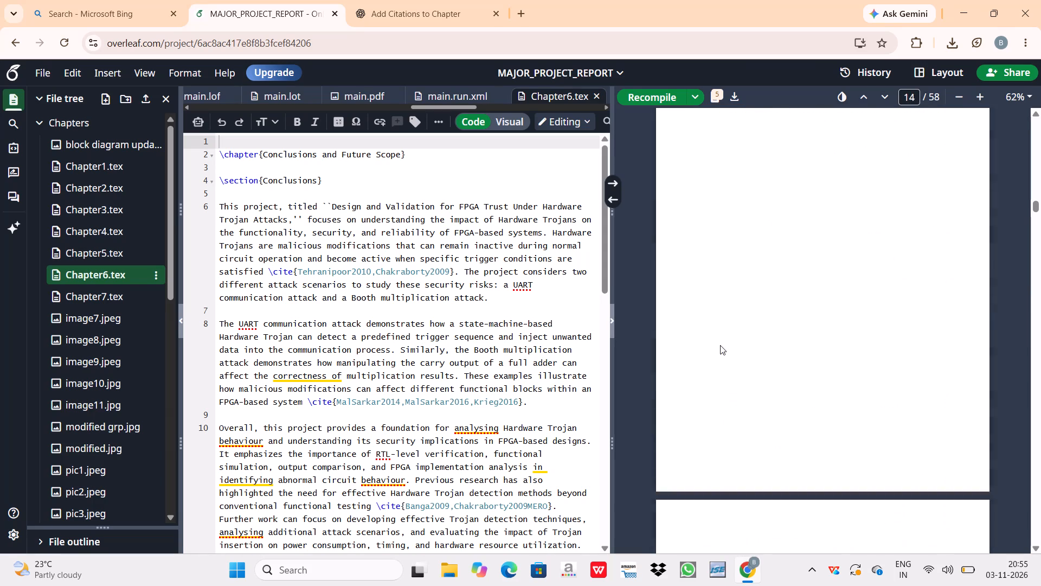
scroll(720, 345, "up", 16)
scroll(720, 345, "up", 9)
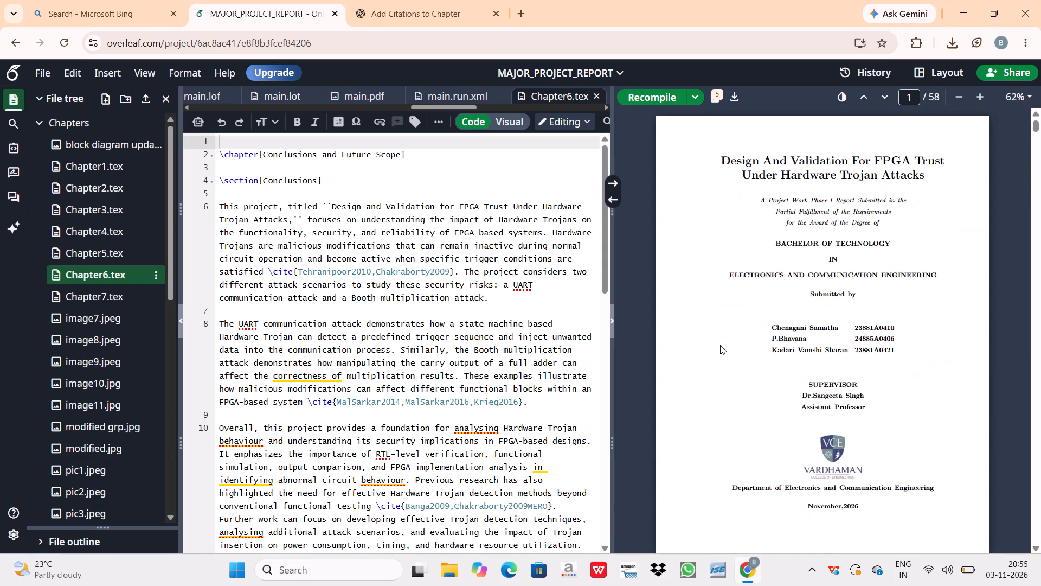
scroll(823, 336, "down", 6)
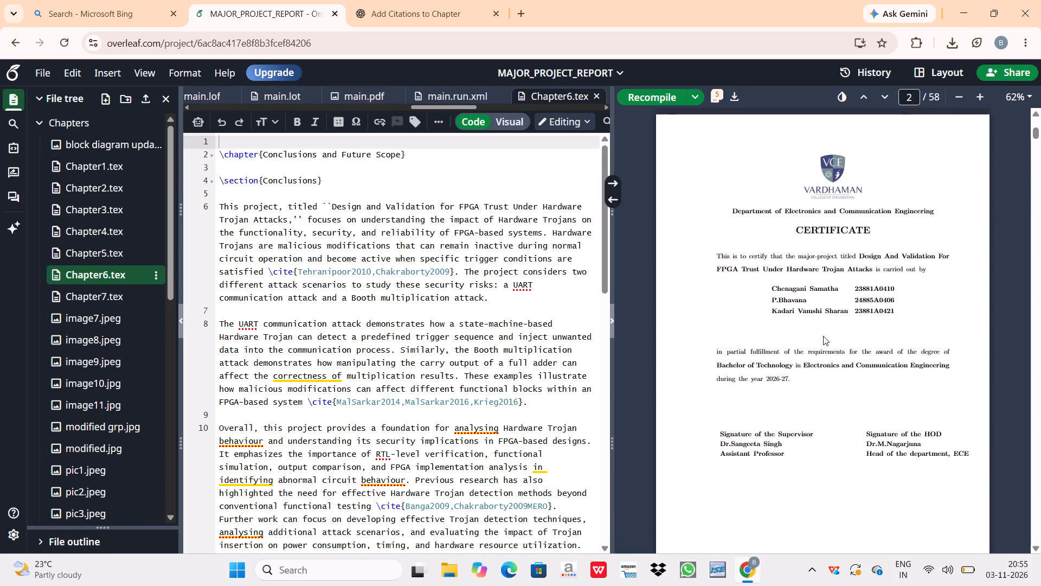
scroll(823, 336, "down", 2)
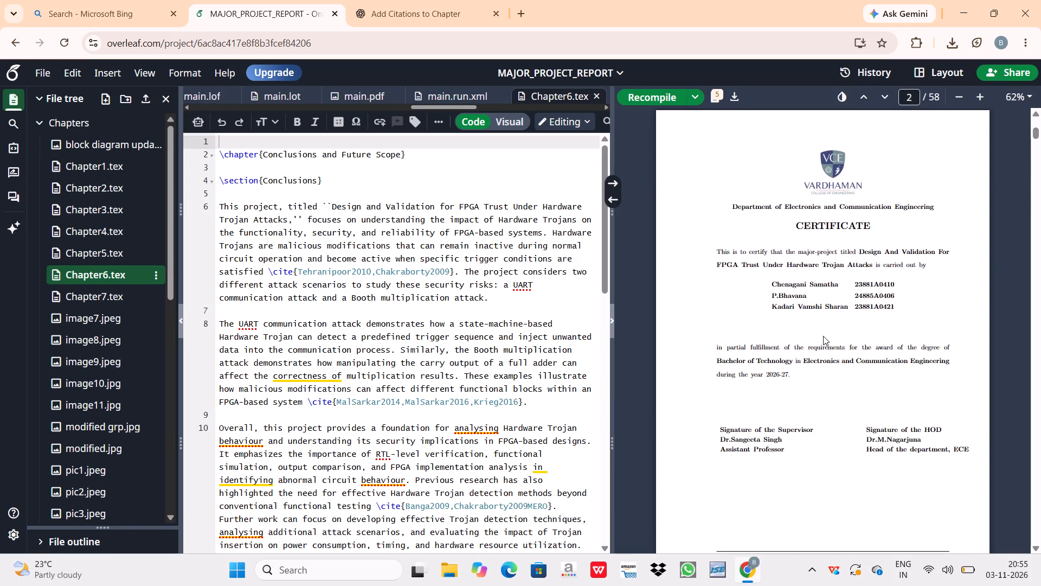
scroll(823, 336, "down", 5)
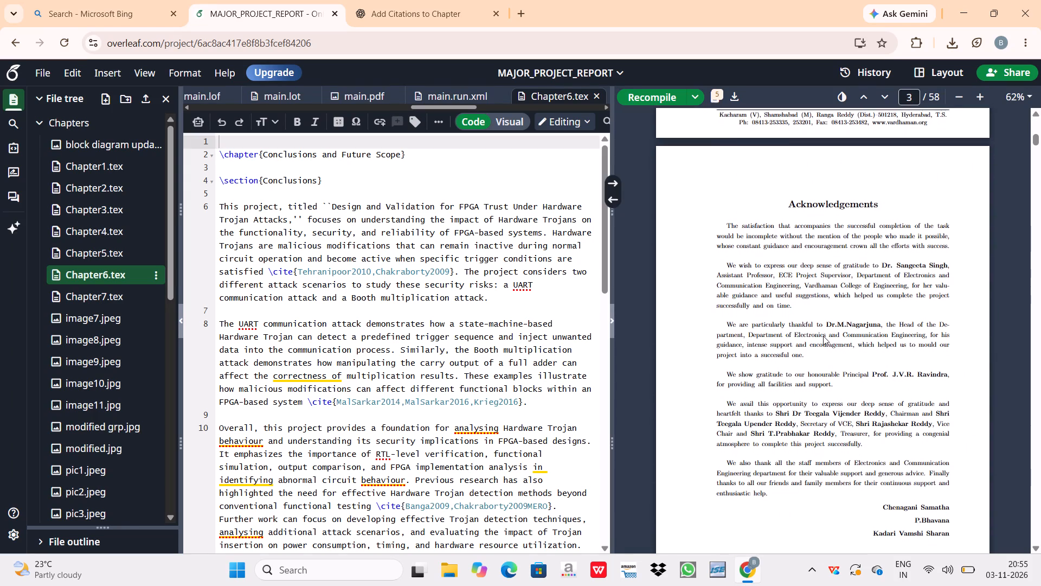
scroll(823, 336, "down", 5)
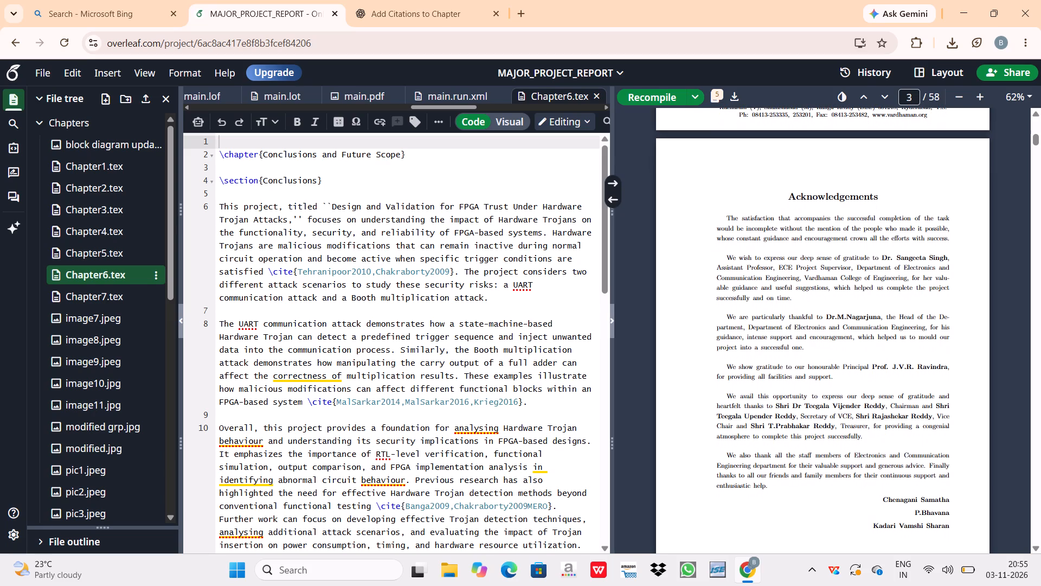
scroll(823, 336, "down", 6)
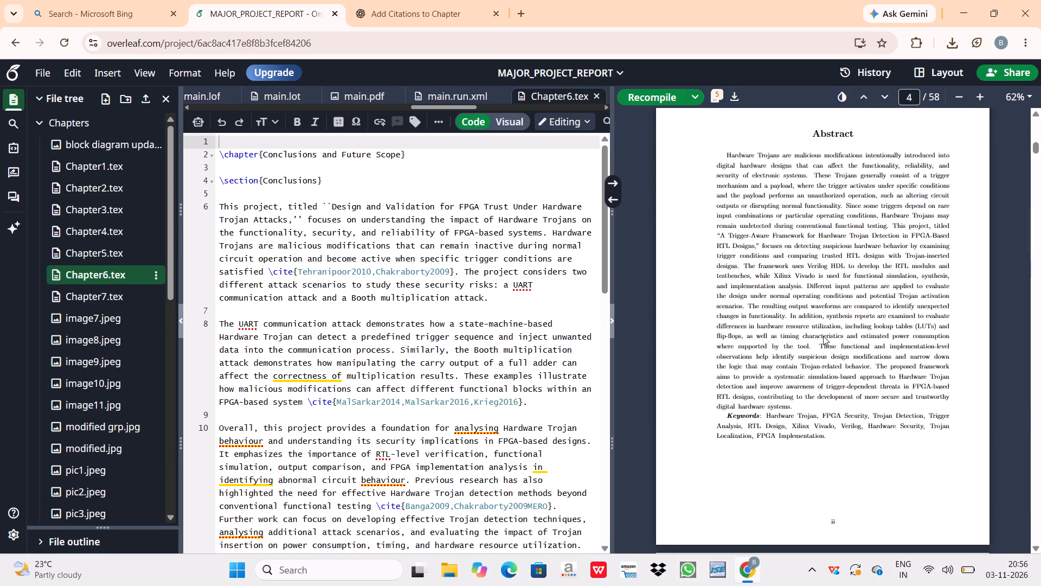
scroll(823, 336, "down", 1)
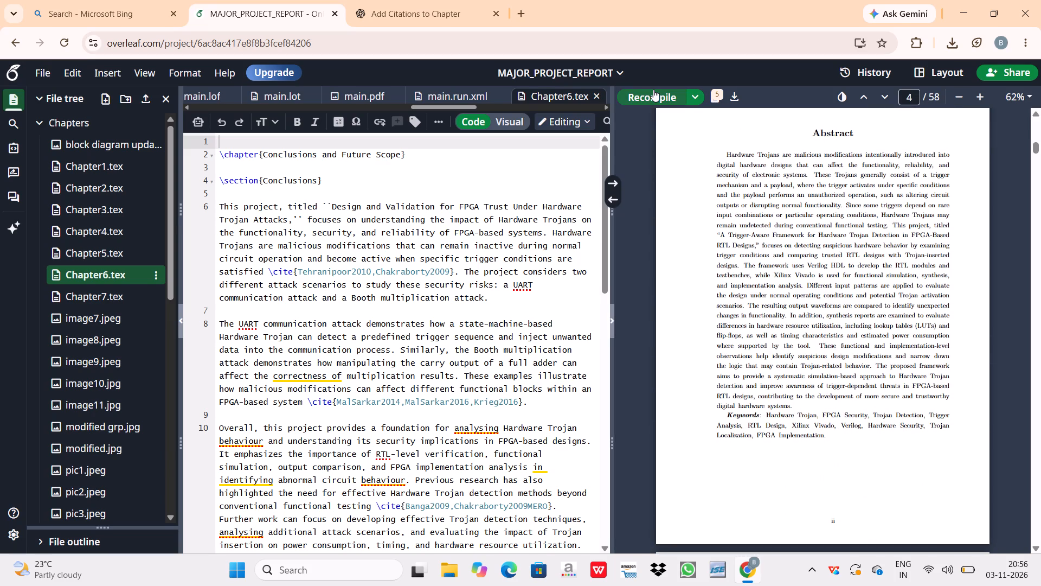
Recompile the report again and bring up the Table of Contents page in the PDF preview.
left_click(653, 90)
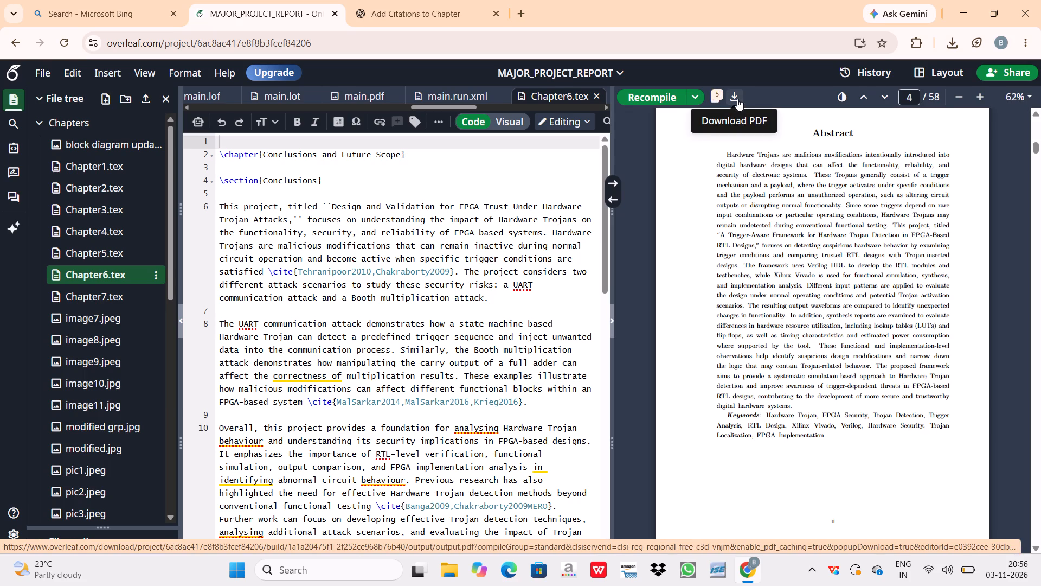
scroll(859, 401, "down", 5)
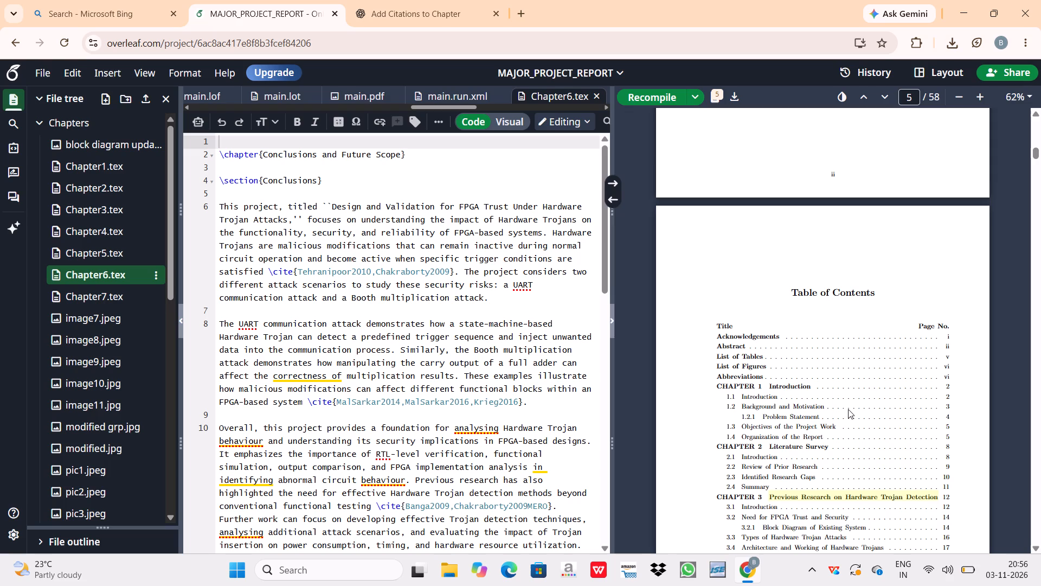
Download the compiled report as a PDF.
left_click(737, 96)
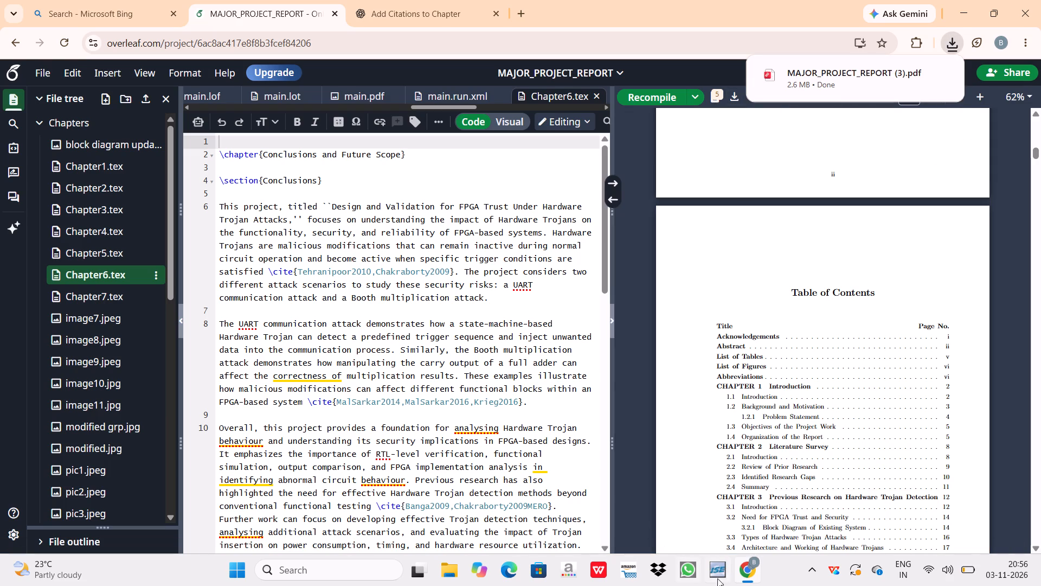
Find the WhatsApp desktop app with a Windows search for "wh".
left_click(360, 583)
left_click(352, 572)
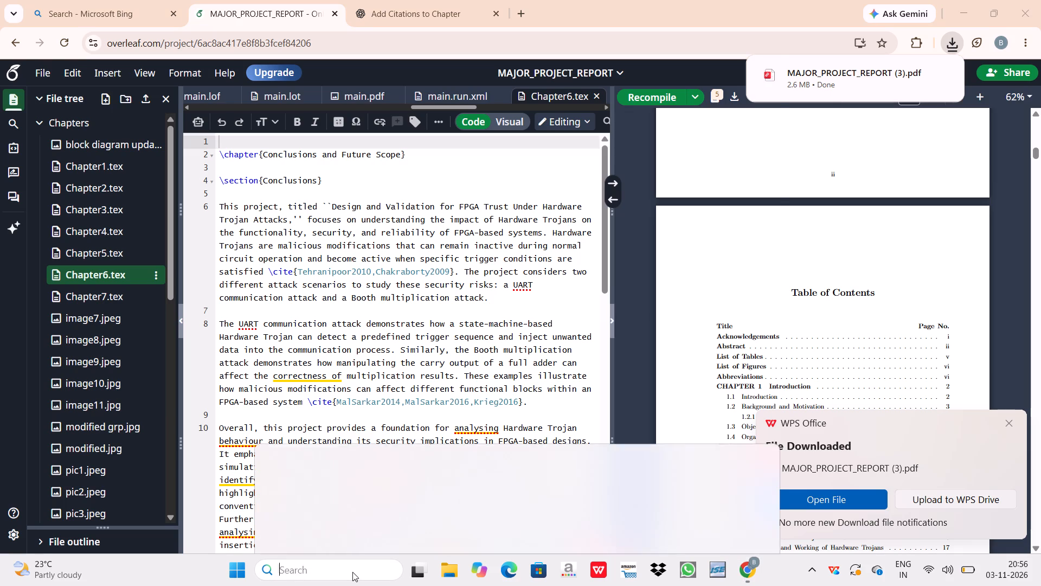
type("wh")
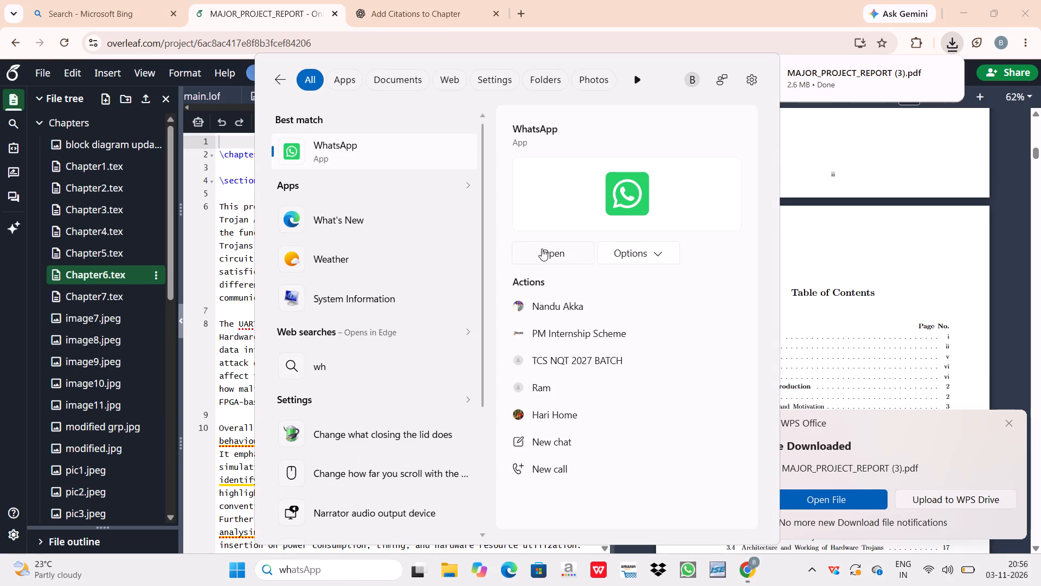
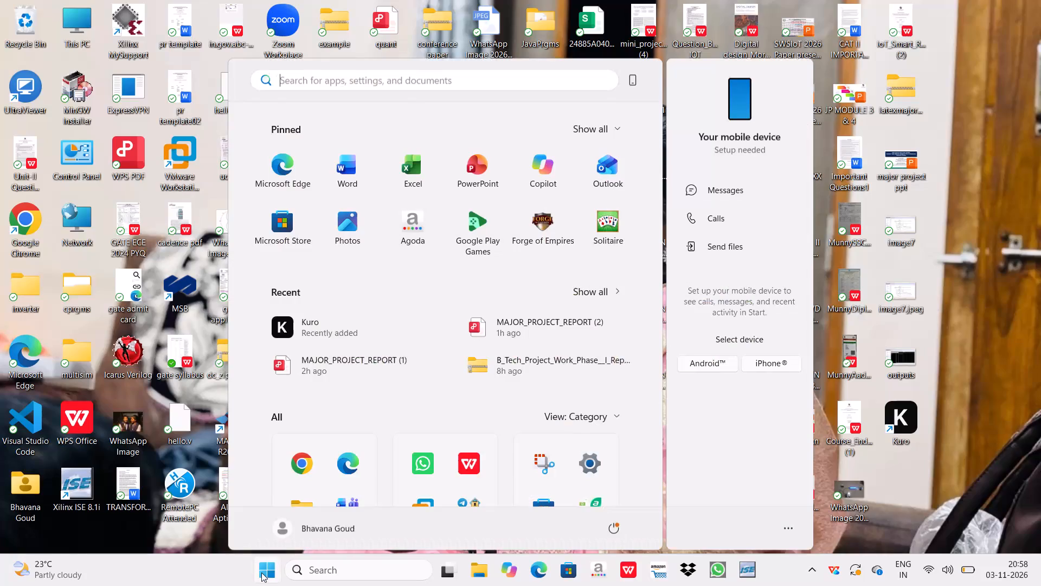
Bring up the computer's power options and choose one to end the Windows session.
left_click(607, 525)
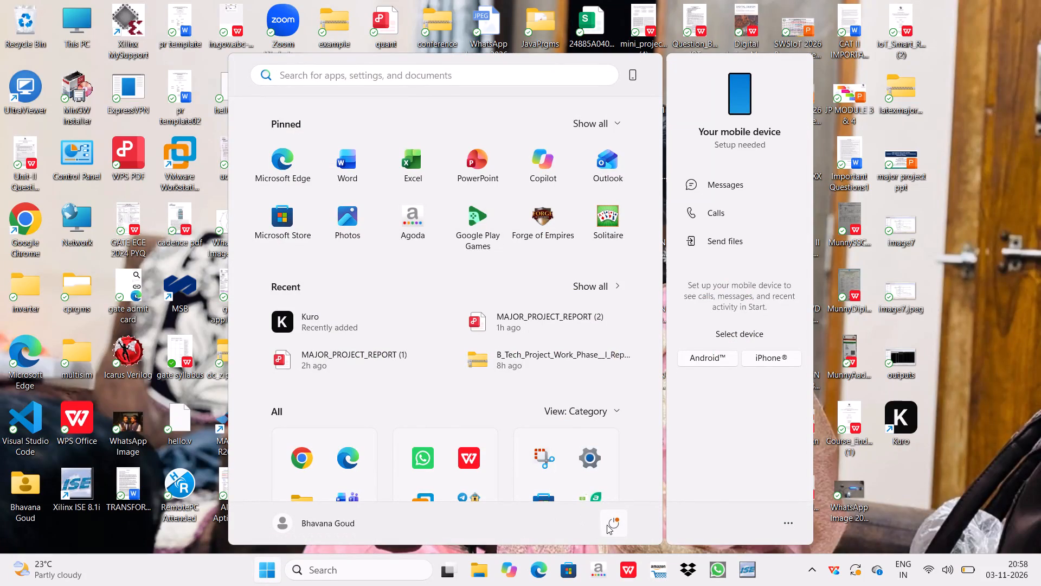
left_click(604, 458)
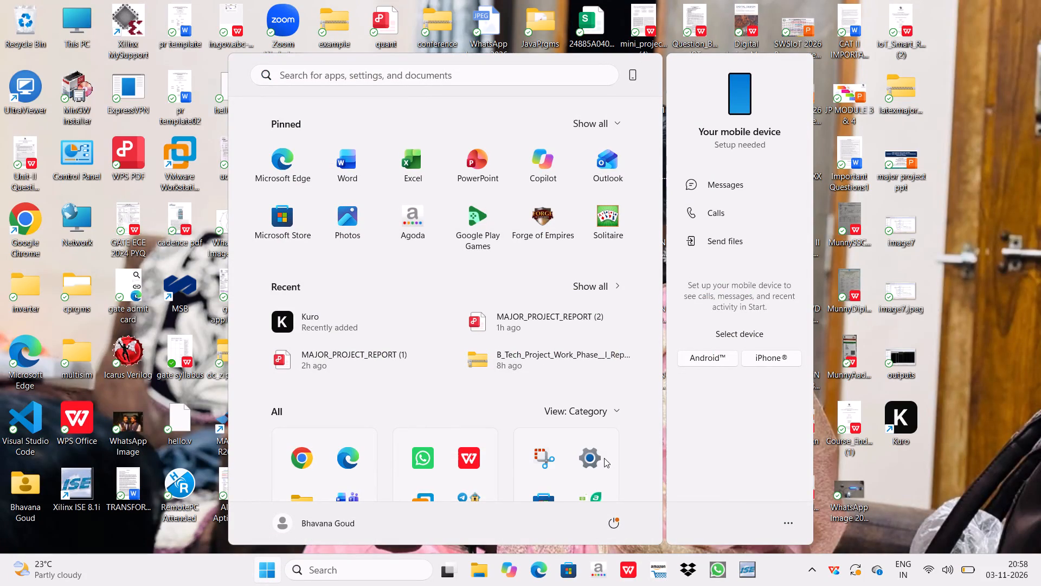